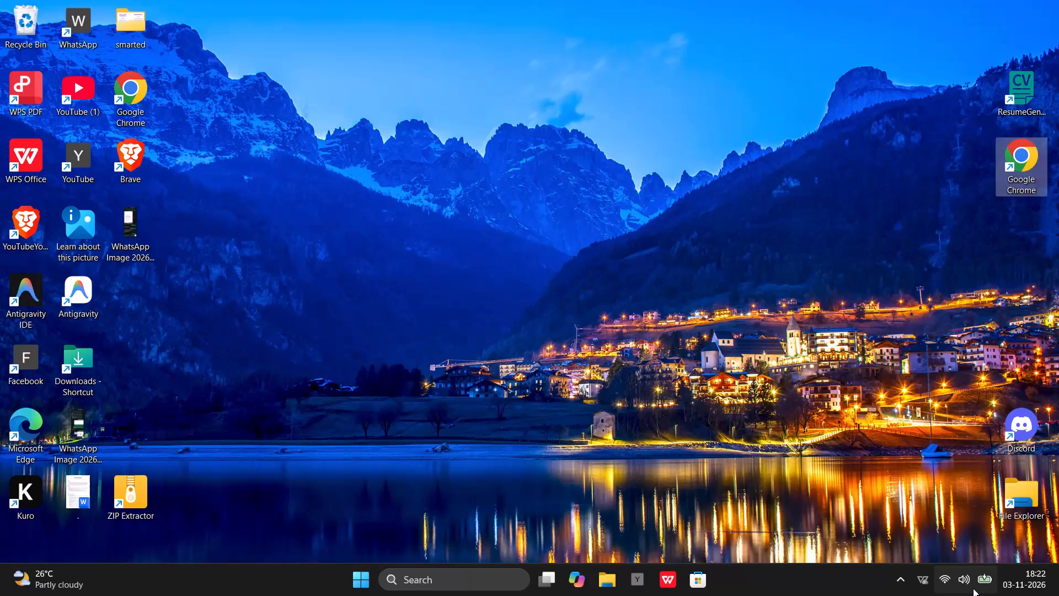
Raise the screen brightness to nearly its maximum in the quick settings.
click(974, 582)
click(968, 587)
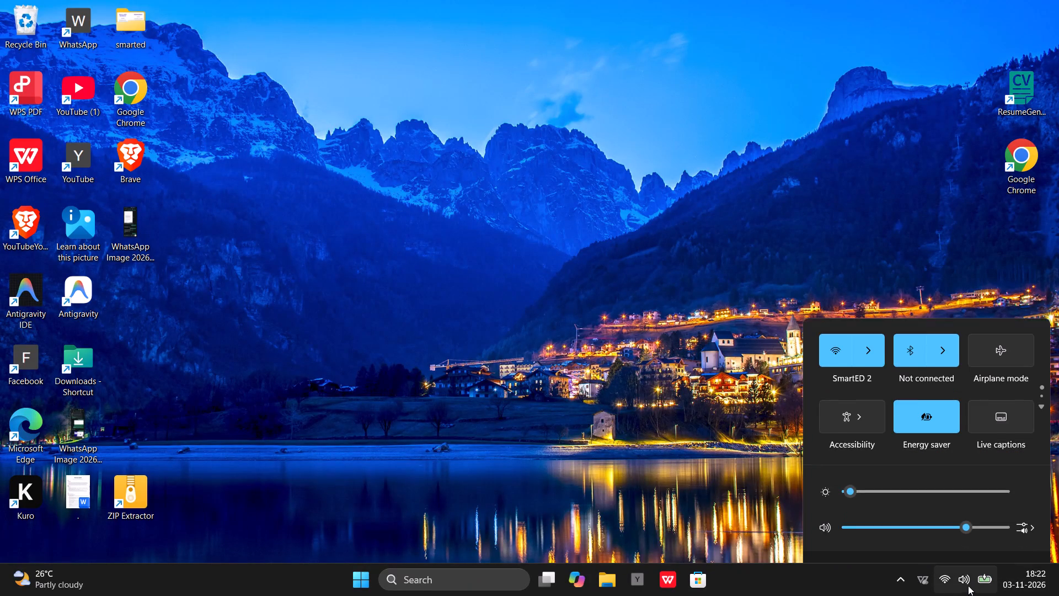
drag(906, 462, 994, 460)
click(977, 582)
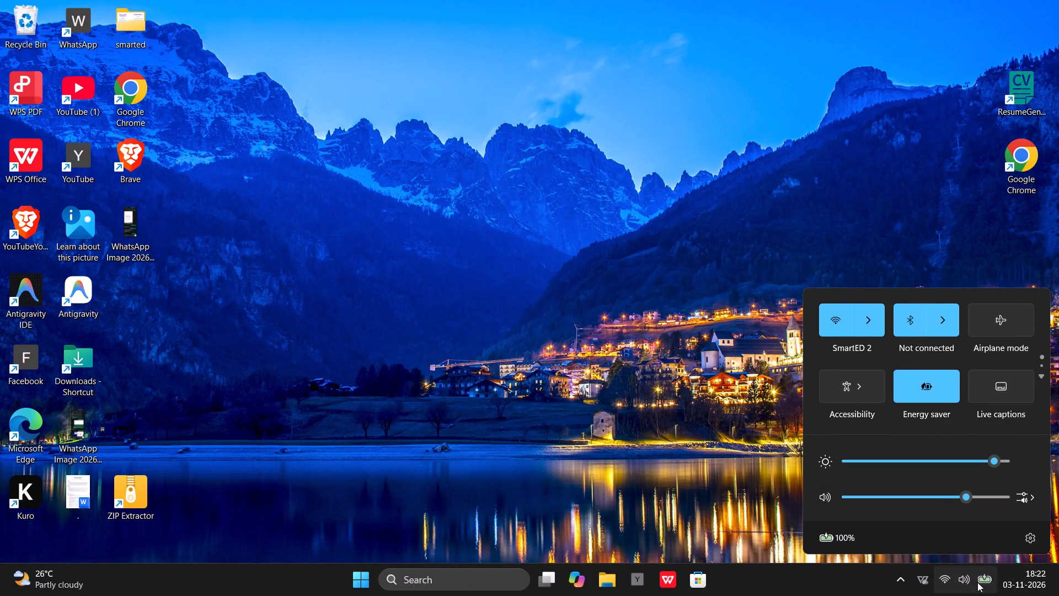
Launch the installed Brave browser from the list of all apps.
click(140, 159)
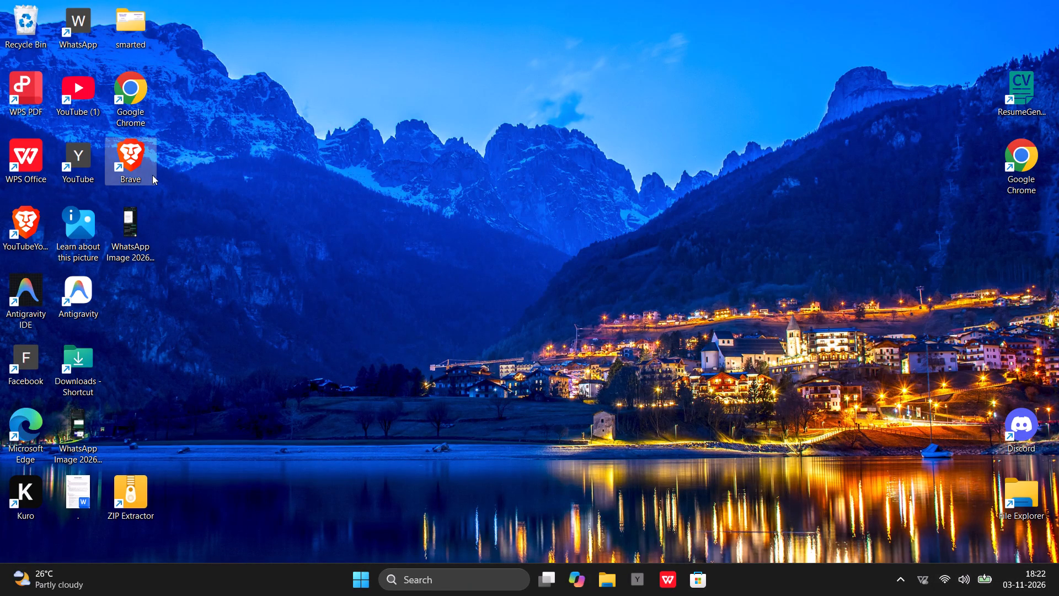
click(134, 161)
click(360, 576)
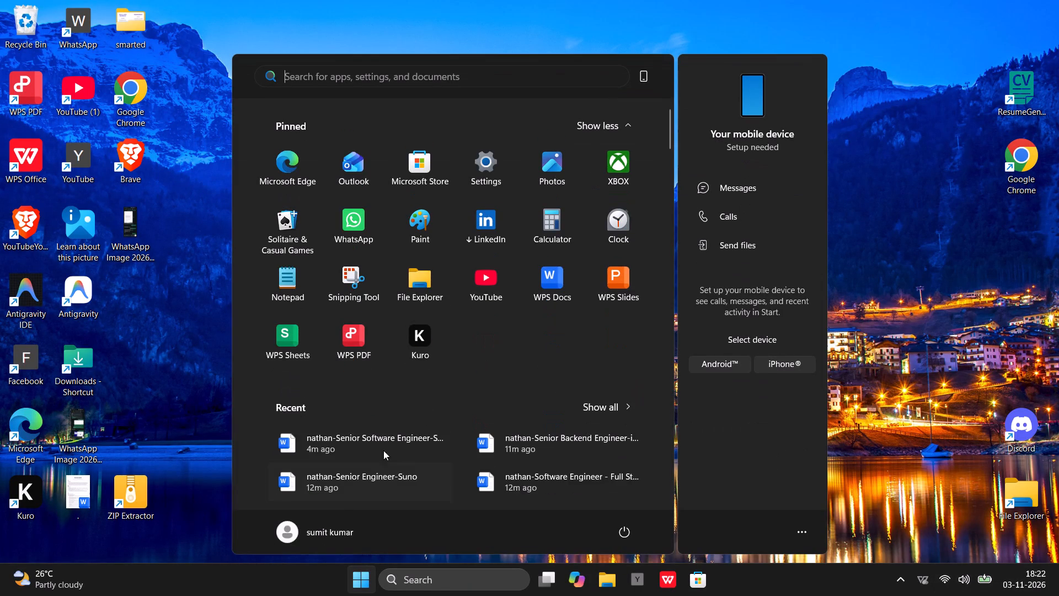
scroll(437, 320, down, 10)
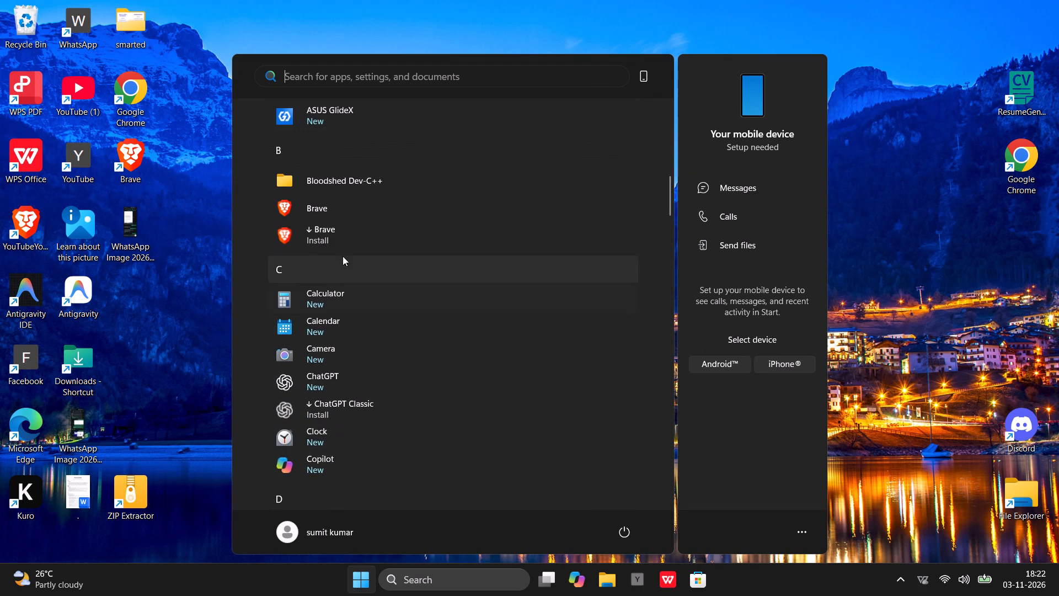
click(332, 206)
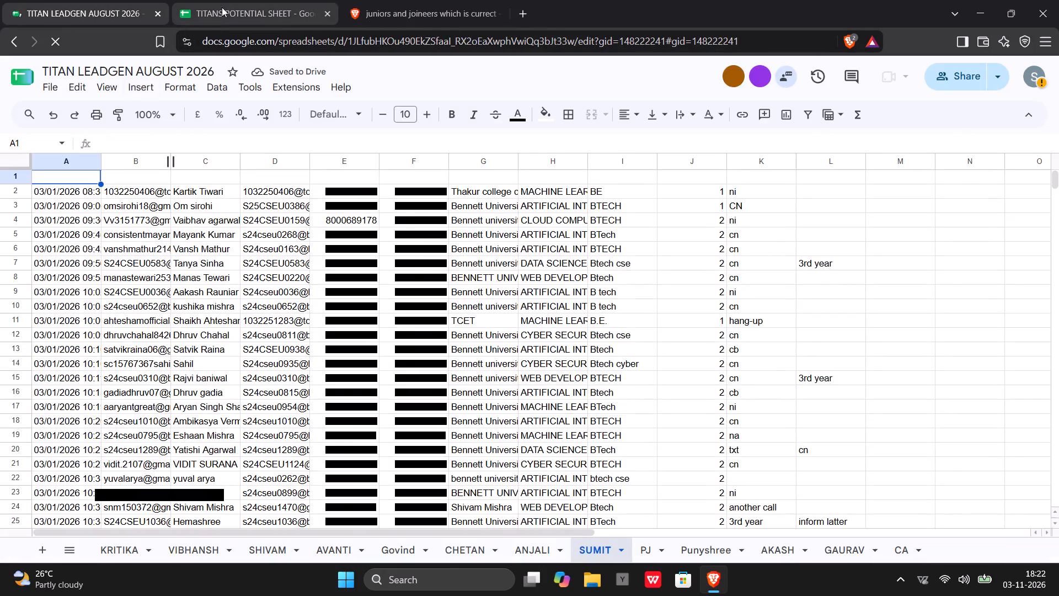
Open the SUMIT sheet of the TITANS POTENTIAL SHEET spreadsheet and select cell D12 in the row for Rachna.
click(222, 7)
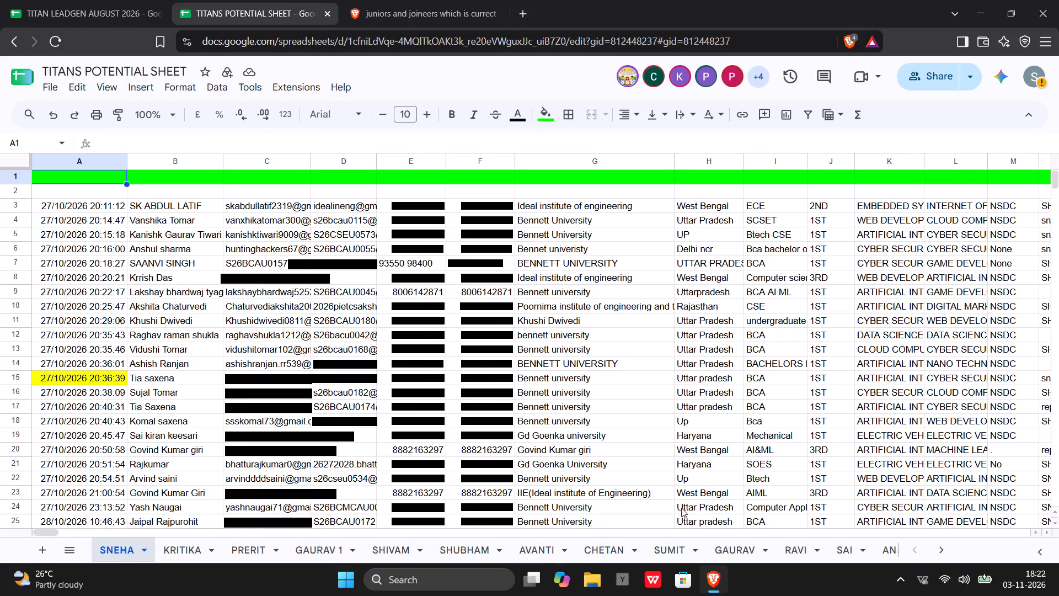
click(676, 550)
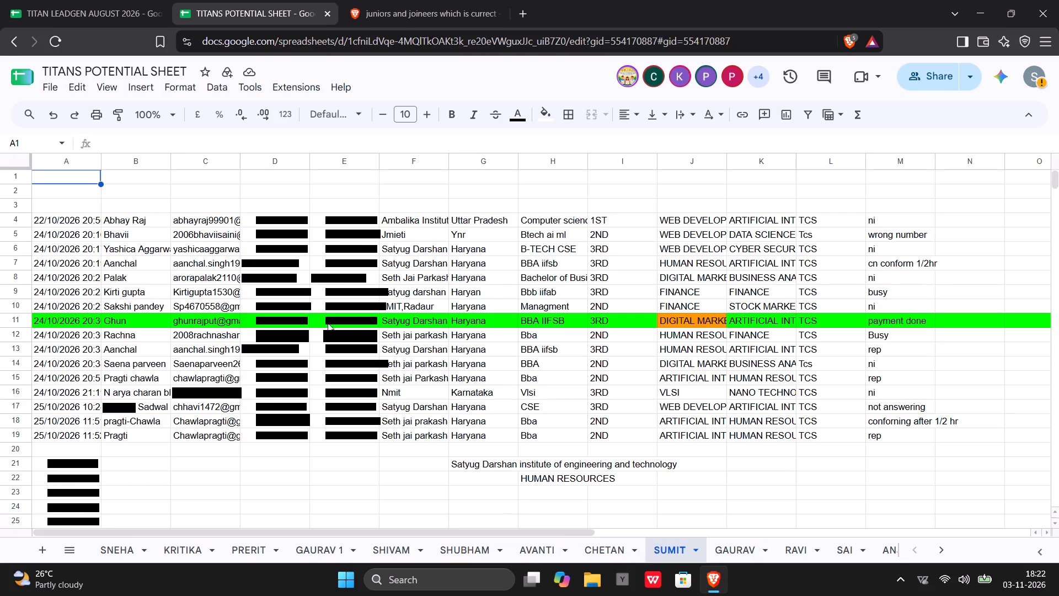
click(279, 332)
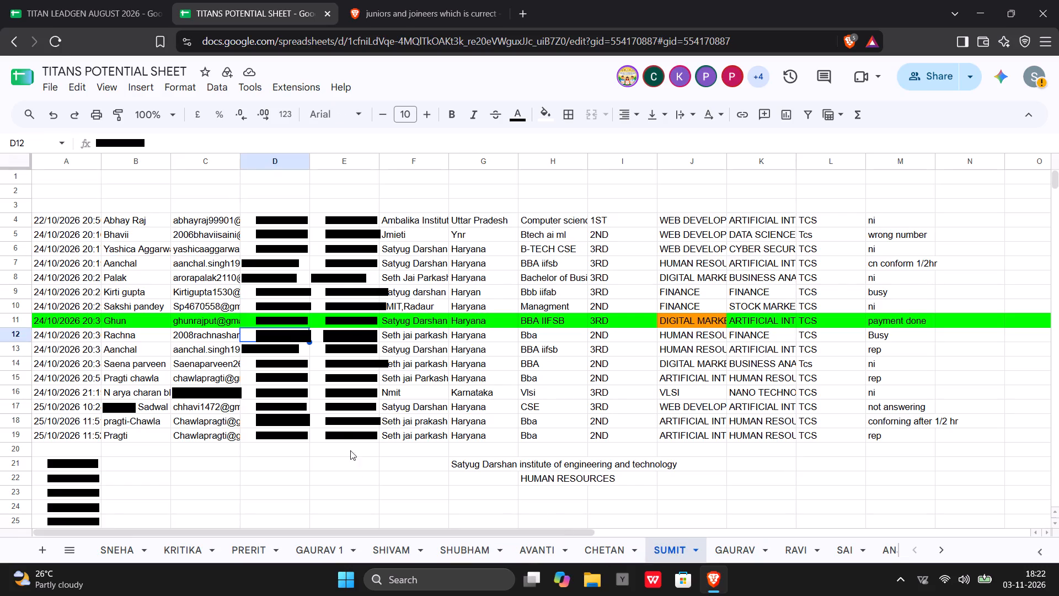
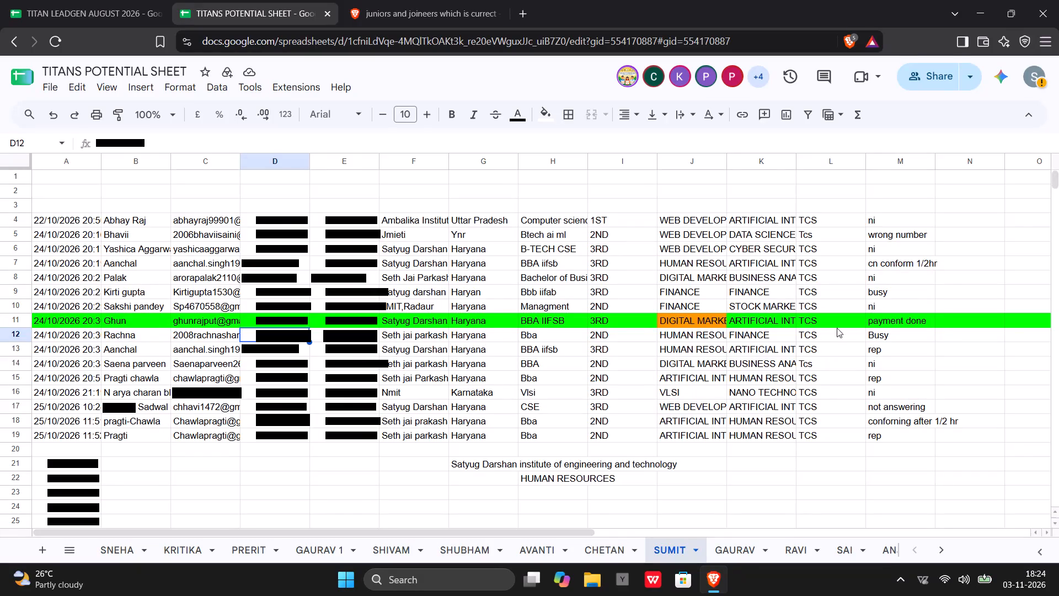
Enter the remark "na" in cell N12, beside the Busy status of the row 12 lead, and select cell D18.
click(886, 334)
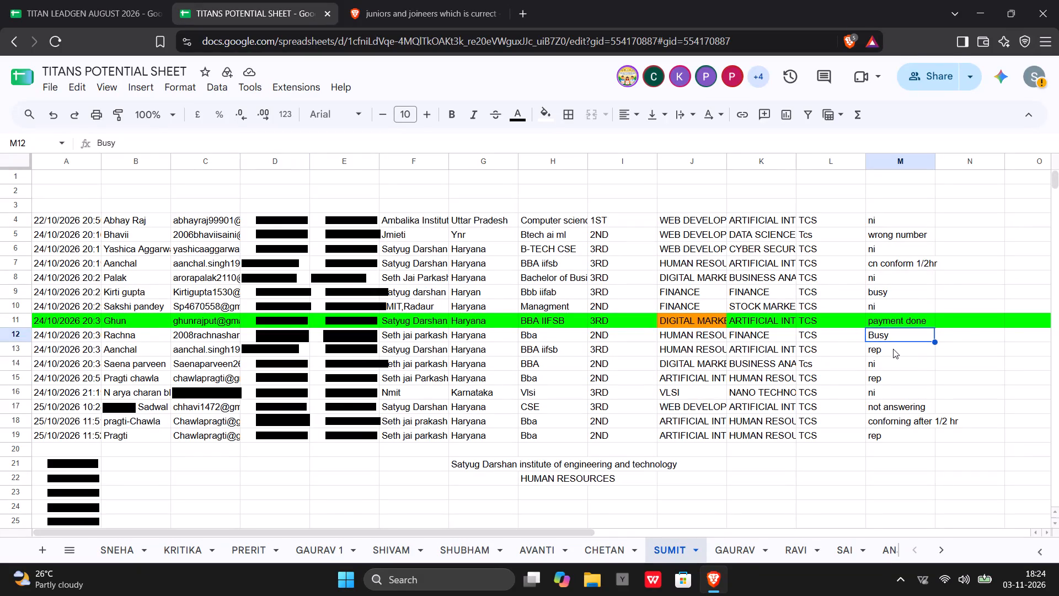
click(960, 335)
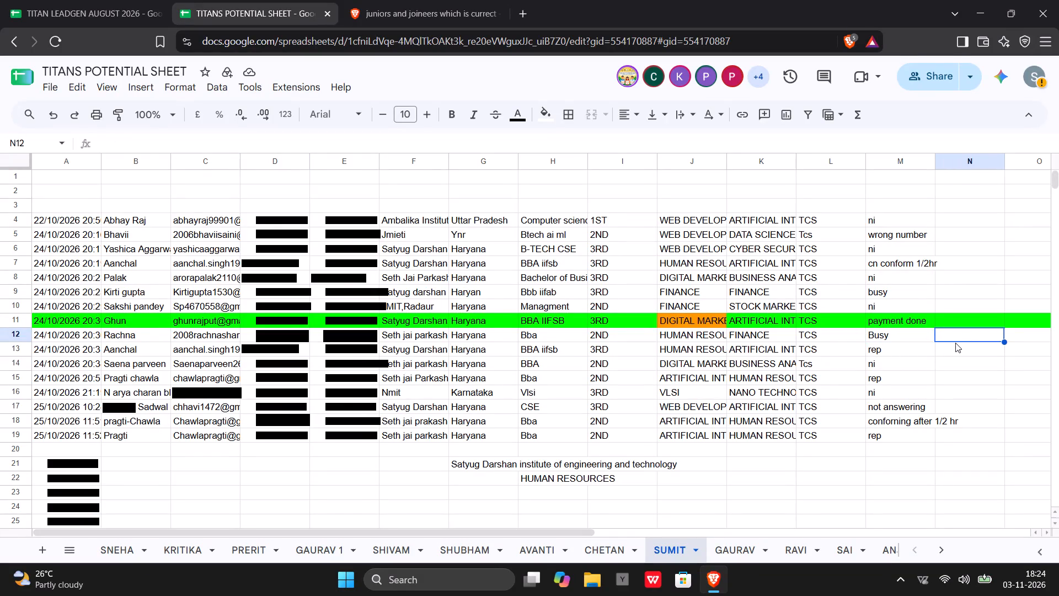
text(na)
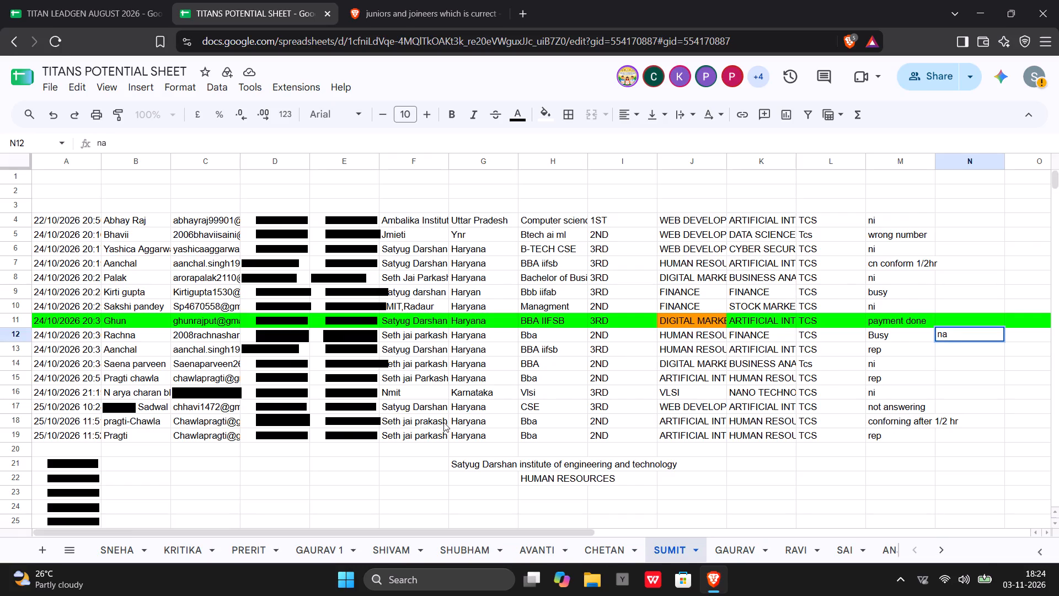
click(280, 417)
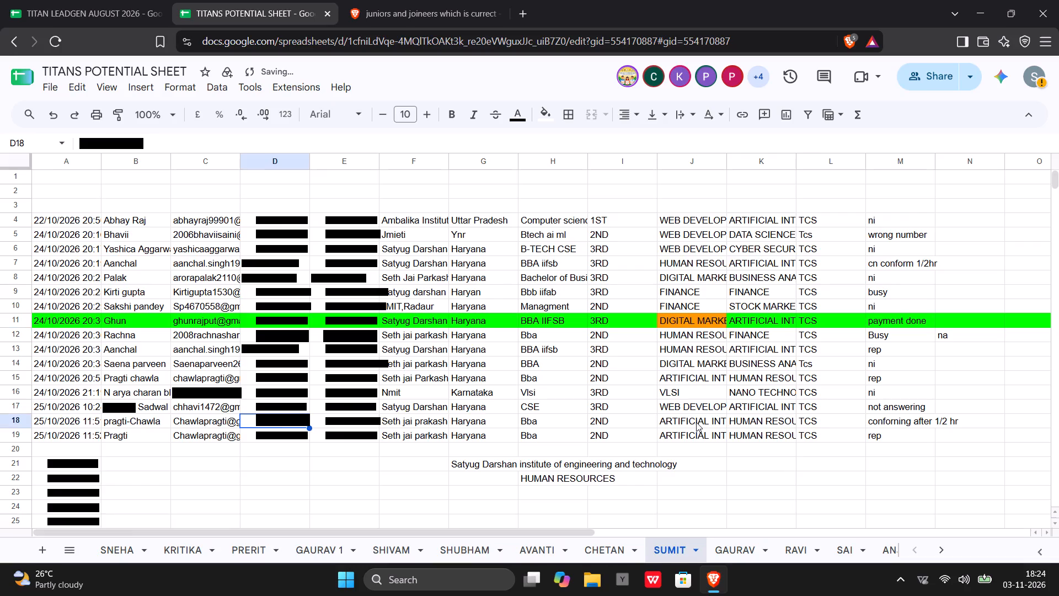
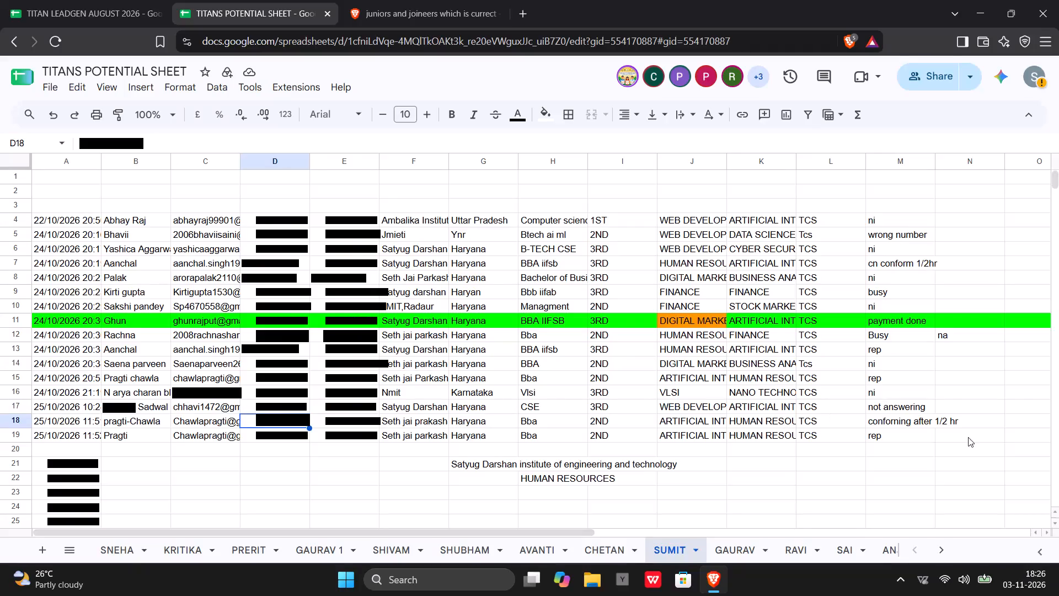
Replace the status of the row 18 lead in cell M18 with "ni".
click(913, 422)
key(BackSpace)
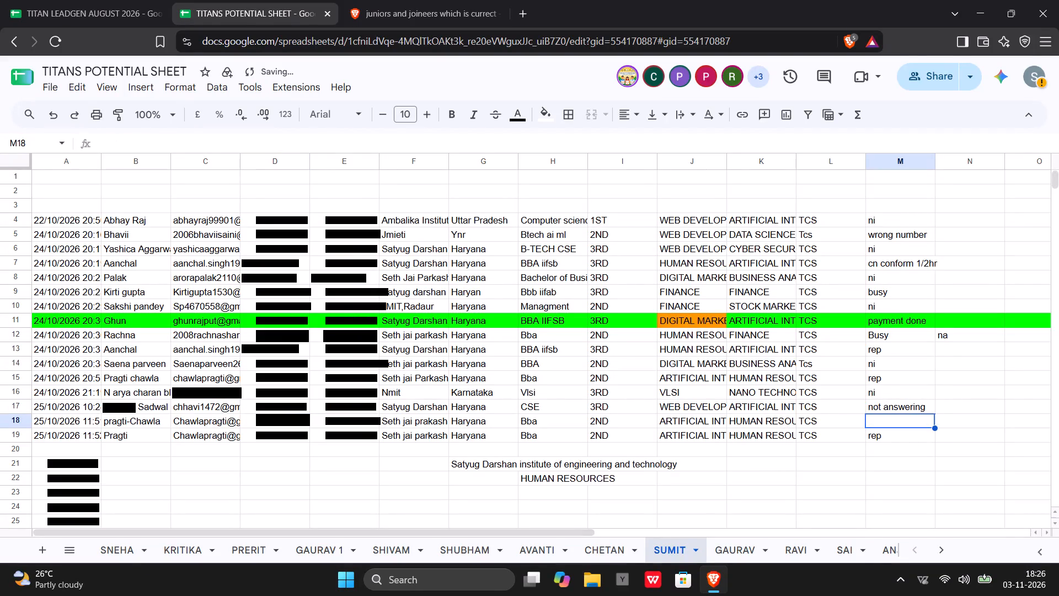
key(n)
key(i)
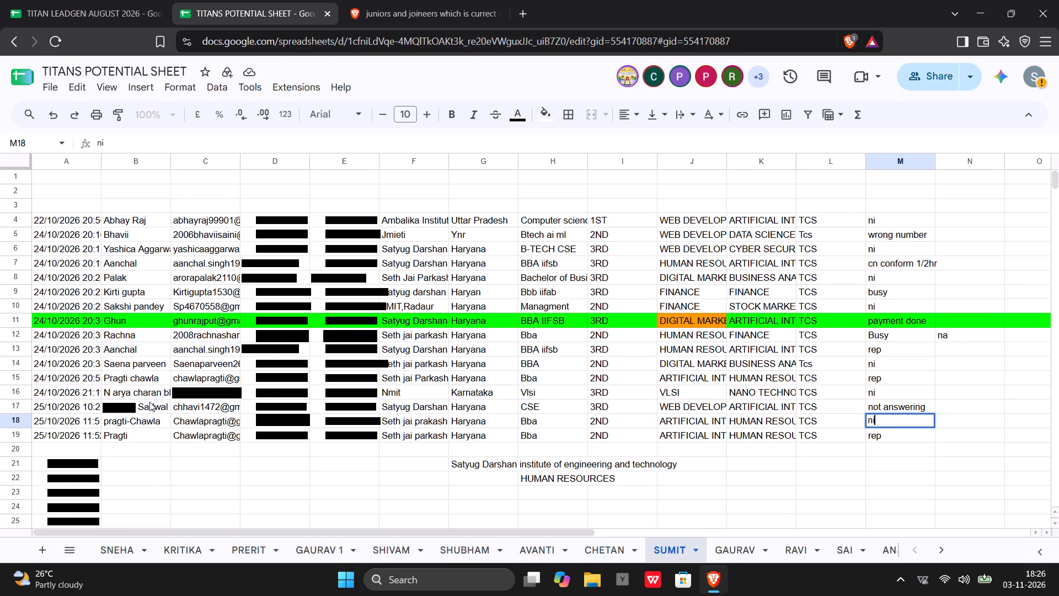
Select the row 17 lead's record from the name in B17 through the status in M17.
drag(153, 406, 873, 402)
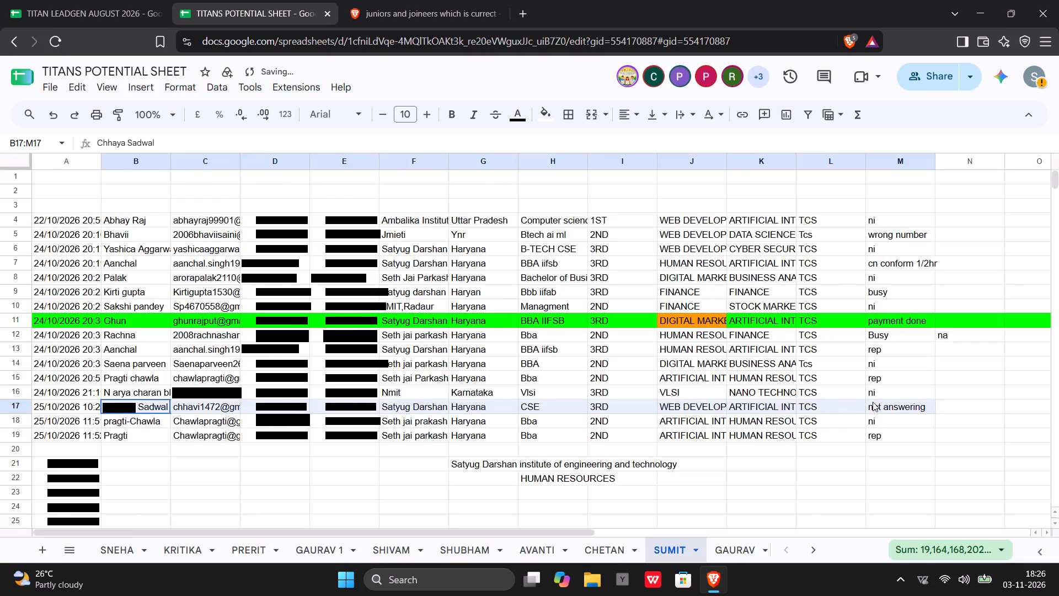
drag(873, 402, 887, 403)
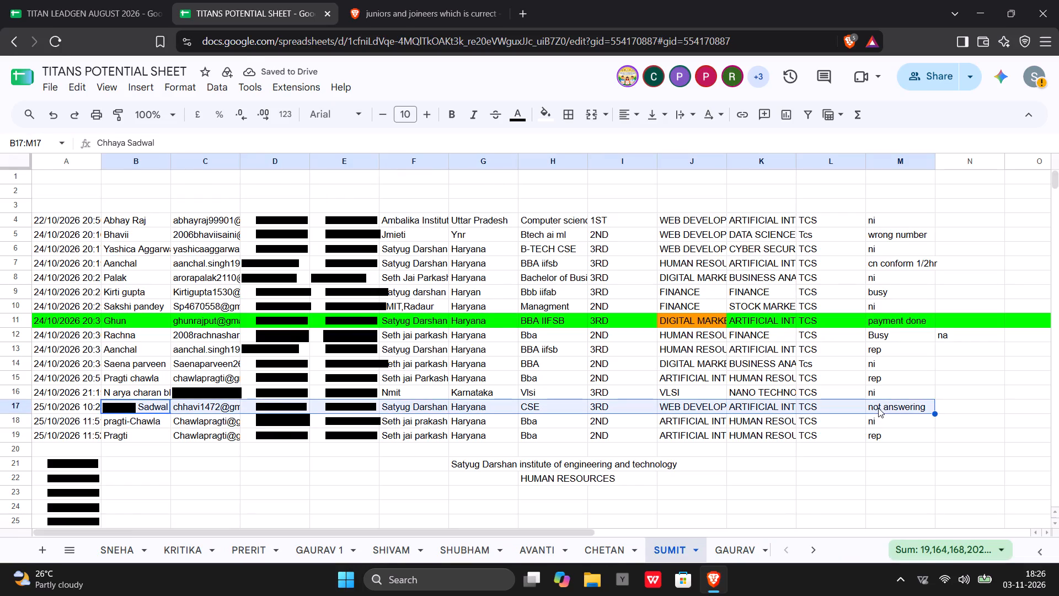
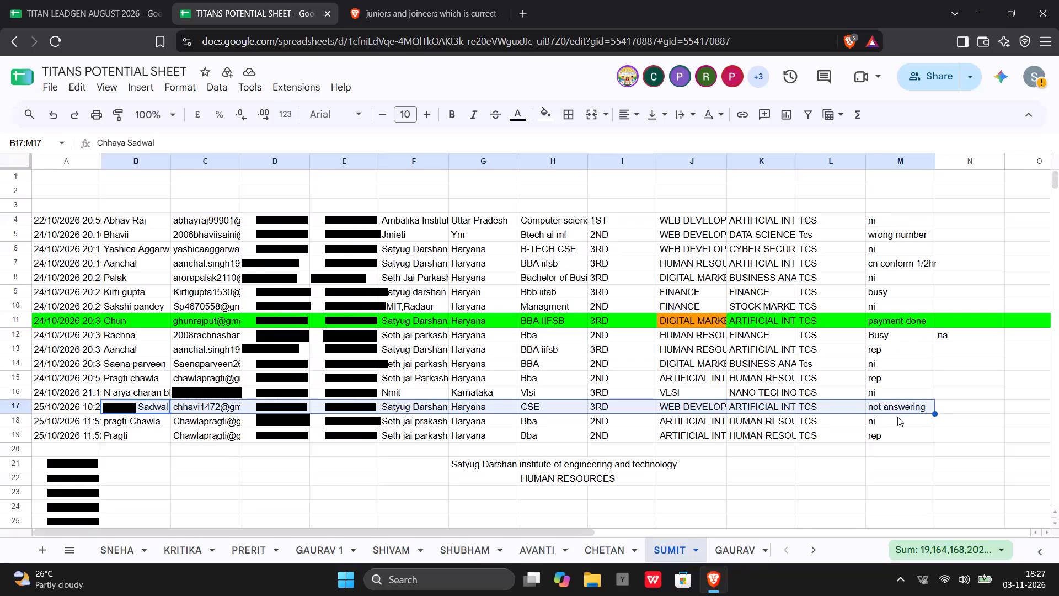
Enter the follow-up remark "na" in cell N17 for the row 17 lead.
click(897, 417)
click(900, 414)
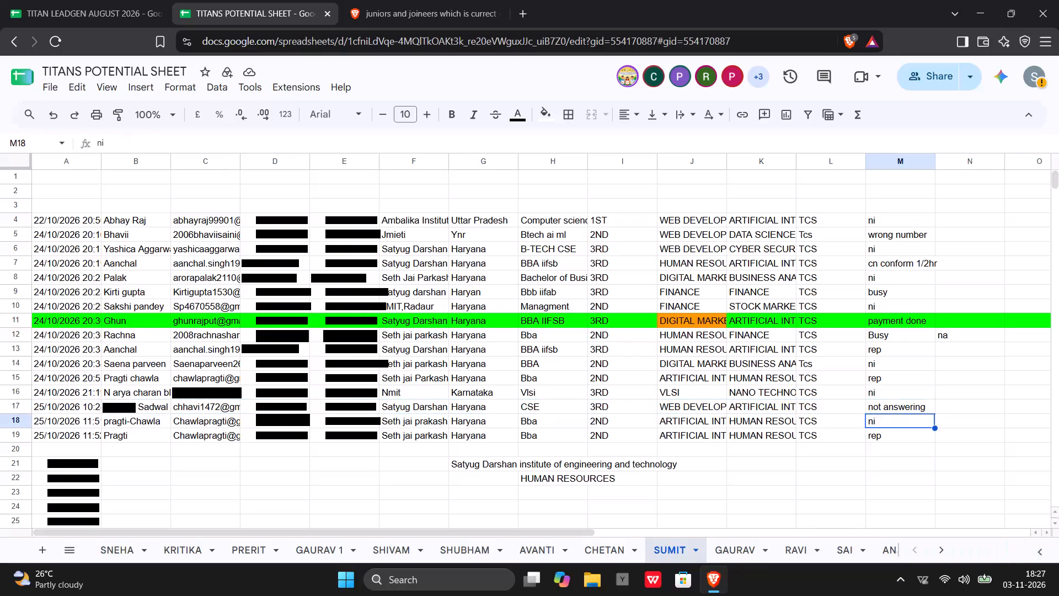
click(966, 407)
text(na)
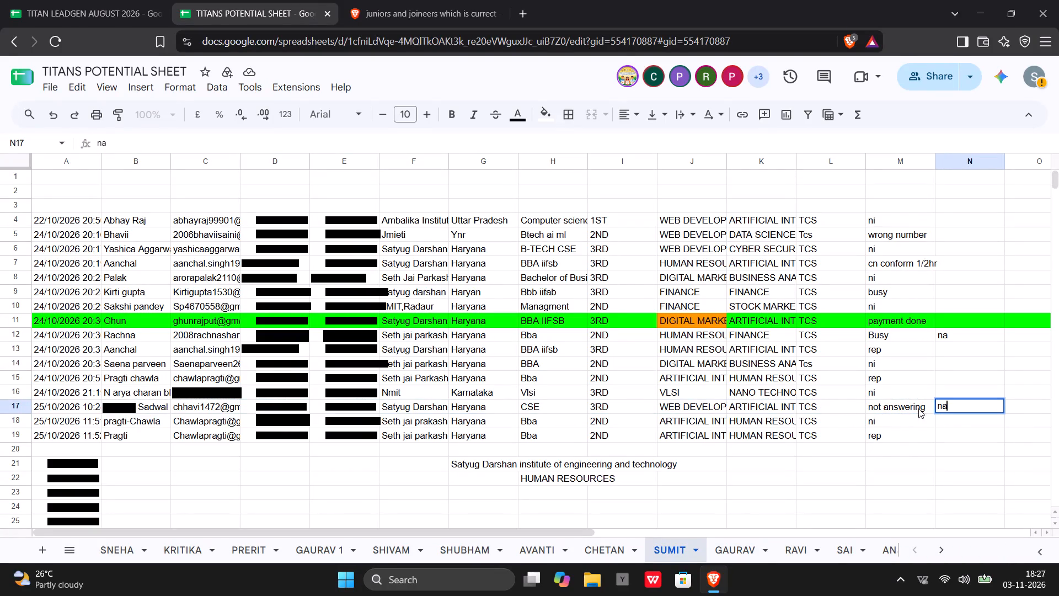
Replace the status of the row 18 lead in cell M18 with "1/2 report".
click(907, 420)
key(BackSpace)
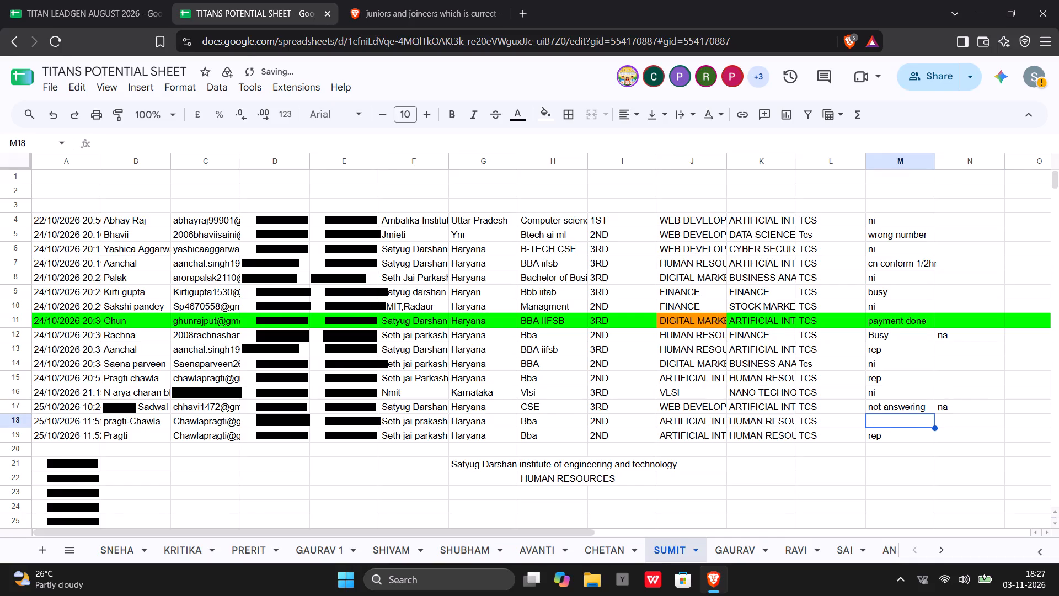
text(1/2)
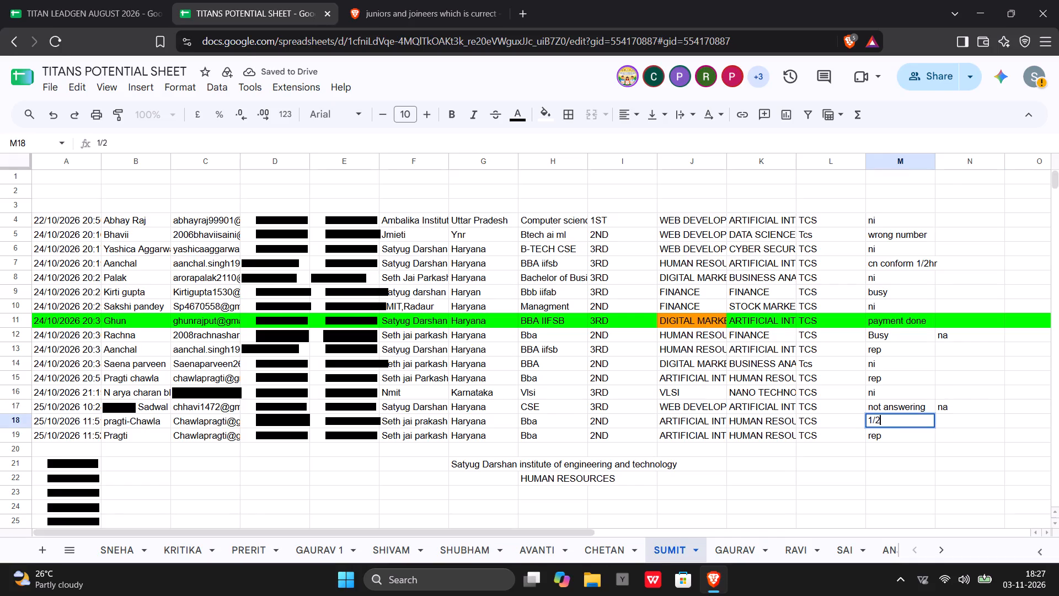
key(space)
text(re)
text(por)
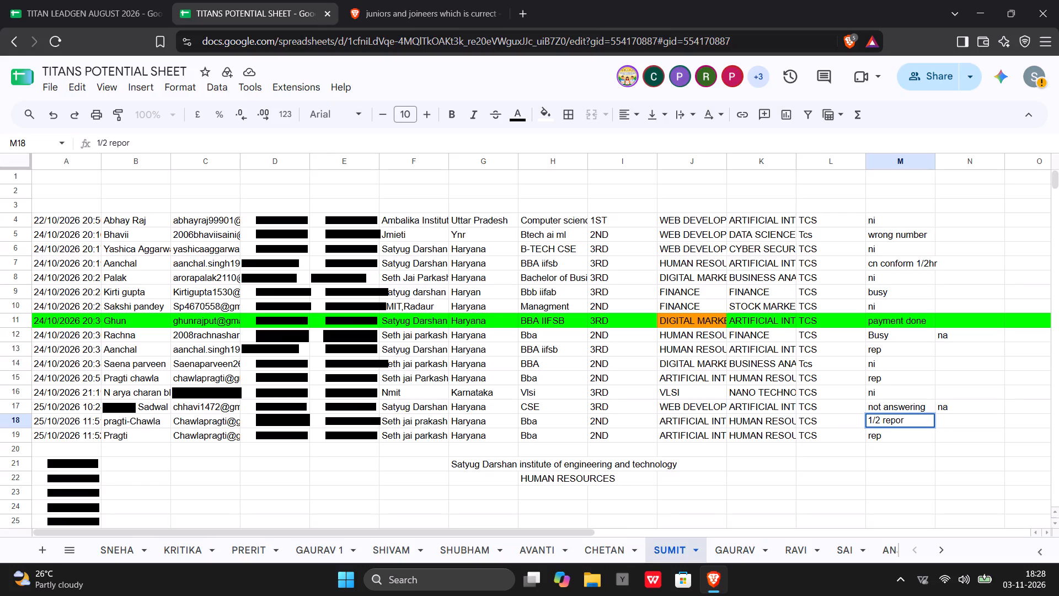
key(t)
Enter the follow-up remark "ni" in cell N18 for the row 18 lead.
key(Right)
text(ni)
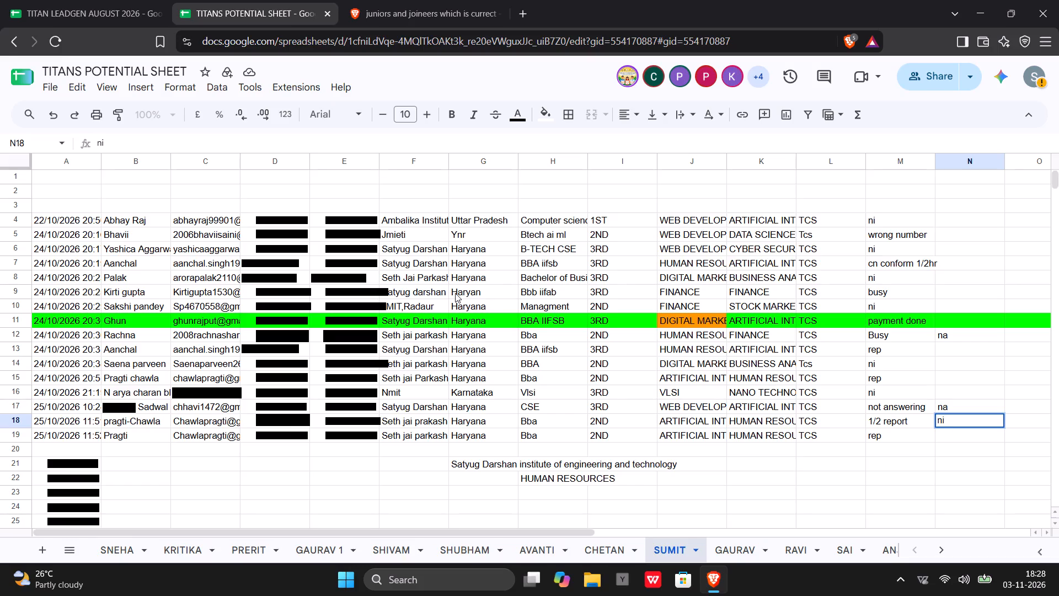
Check the column D entries of the row 10 lead and the row 9 lead.
click(281, 308)
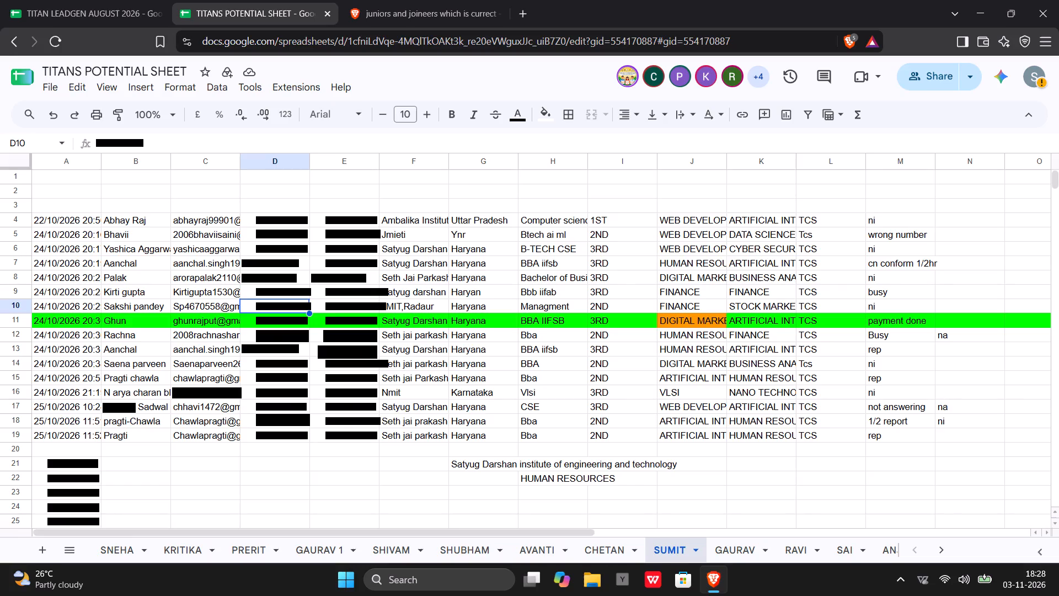
click(304, 290)
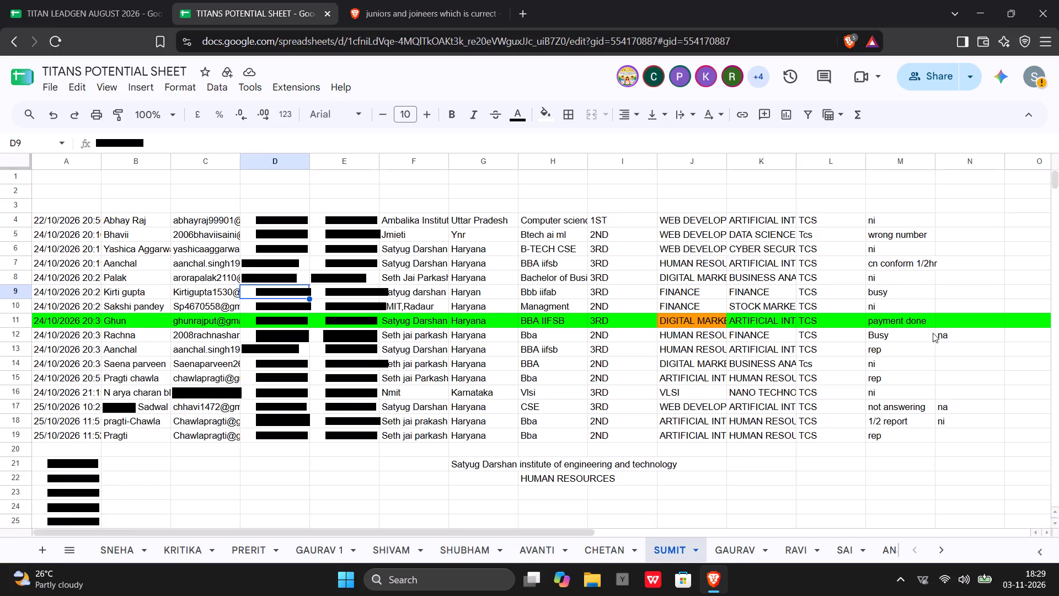
Enter the follow-up remark "ni" in cell N9 for the row 9 lead.
click(943, 284)
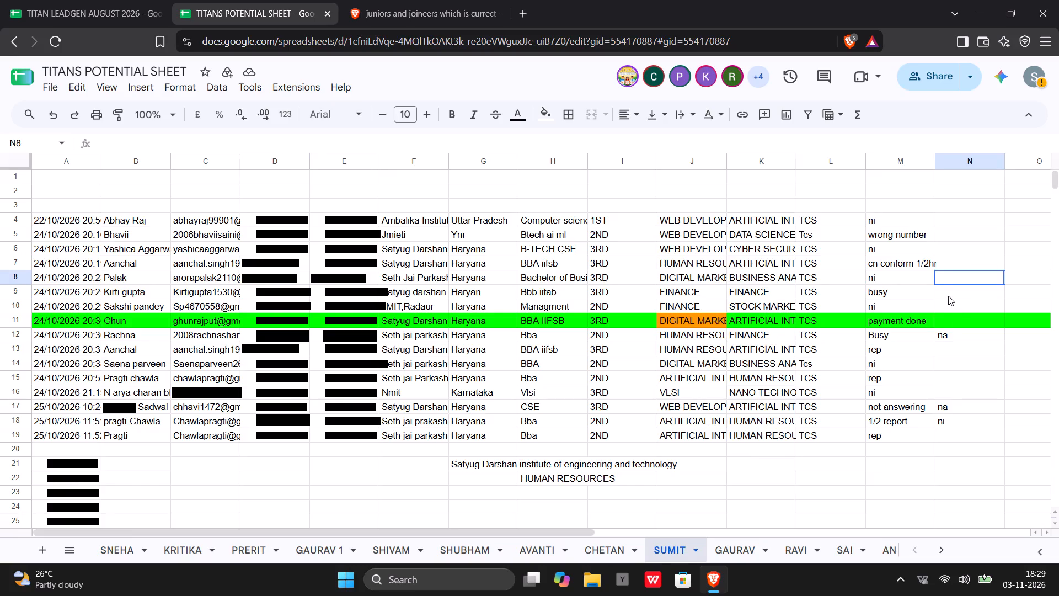
click(948, 295)
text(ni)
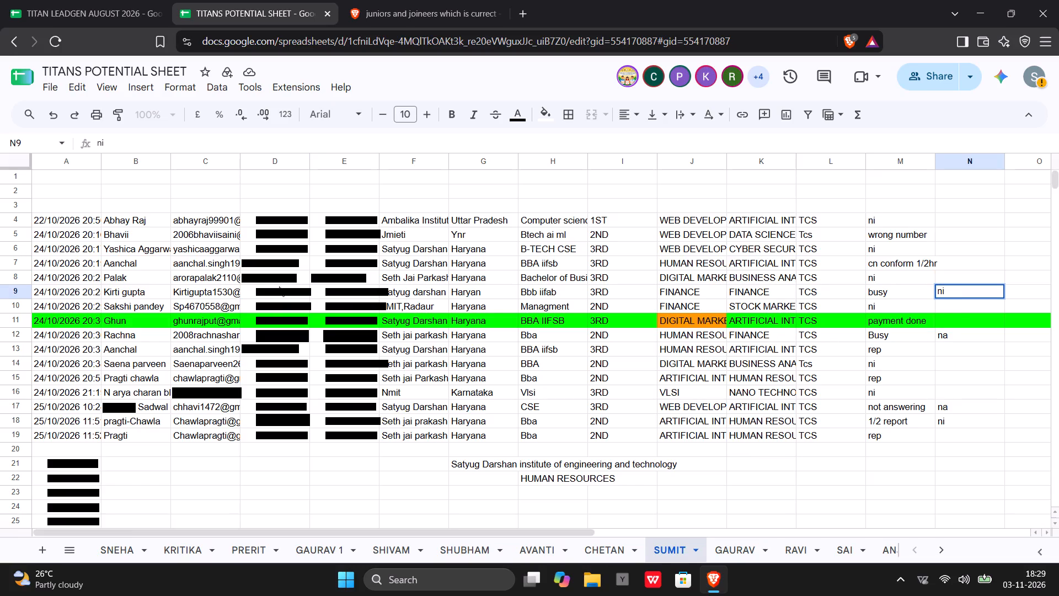
Copy the column D entry of the row 9 lead.
right_click(276, 291)
click(331, 143)
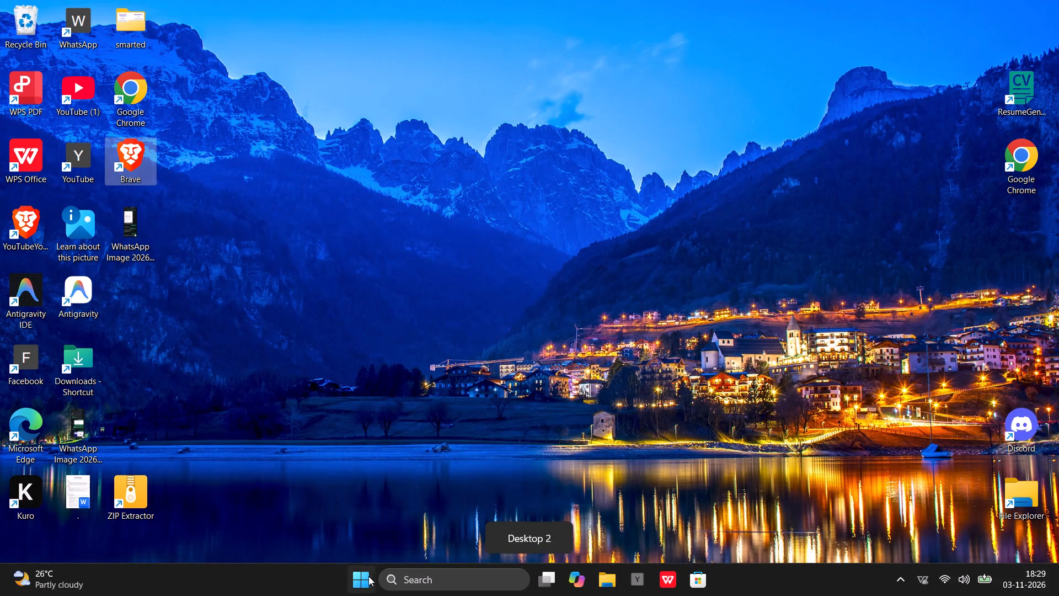
Launch WhatsApp on the second desktop.
click(365, 576)
click(357, 231)
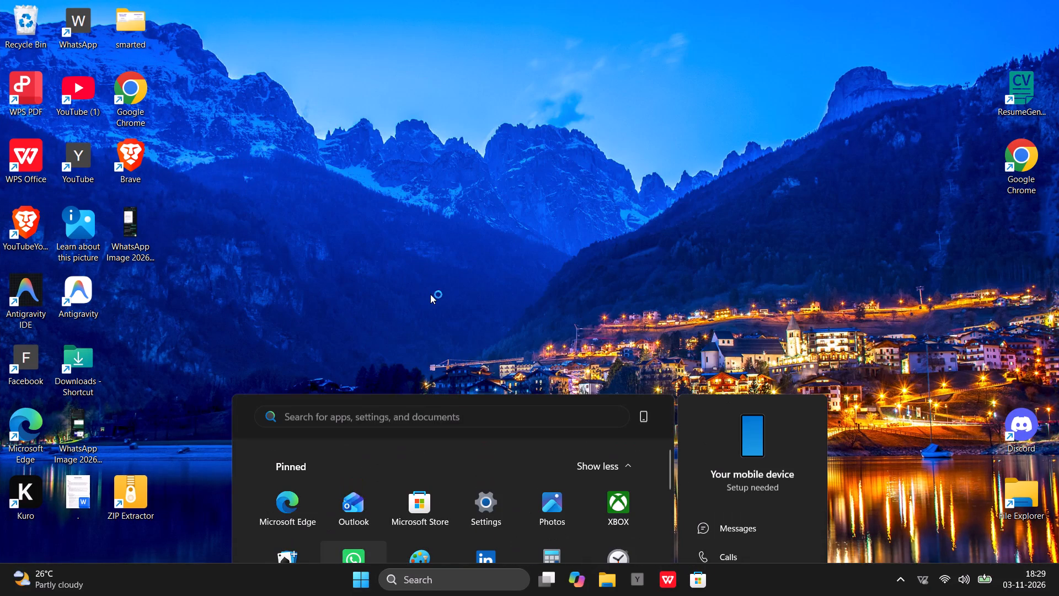
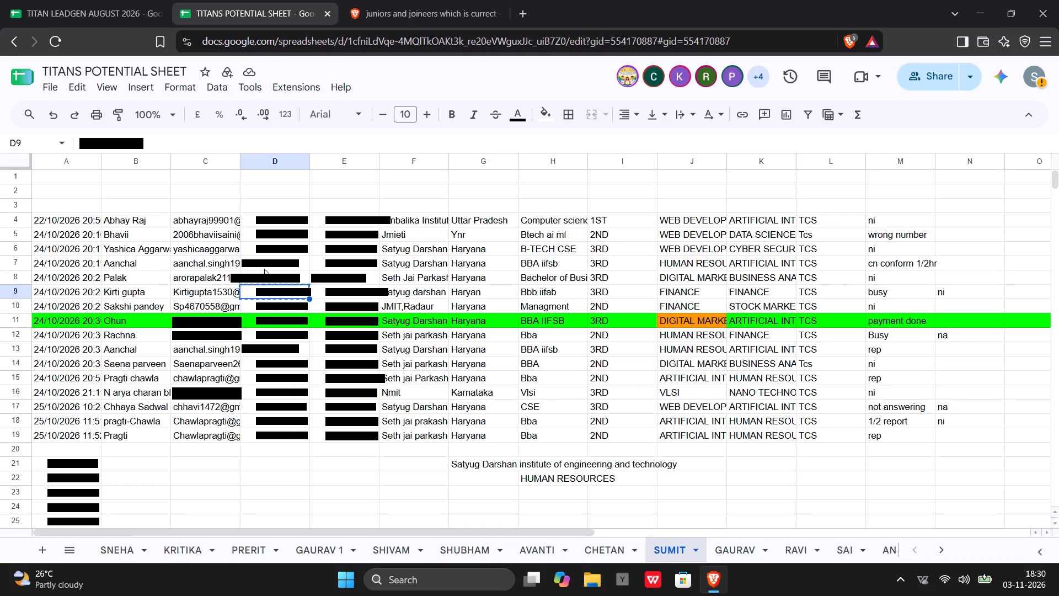
Bring up the cell editing options for cell E7 of the row 7 lead.
right_click(354, 264)
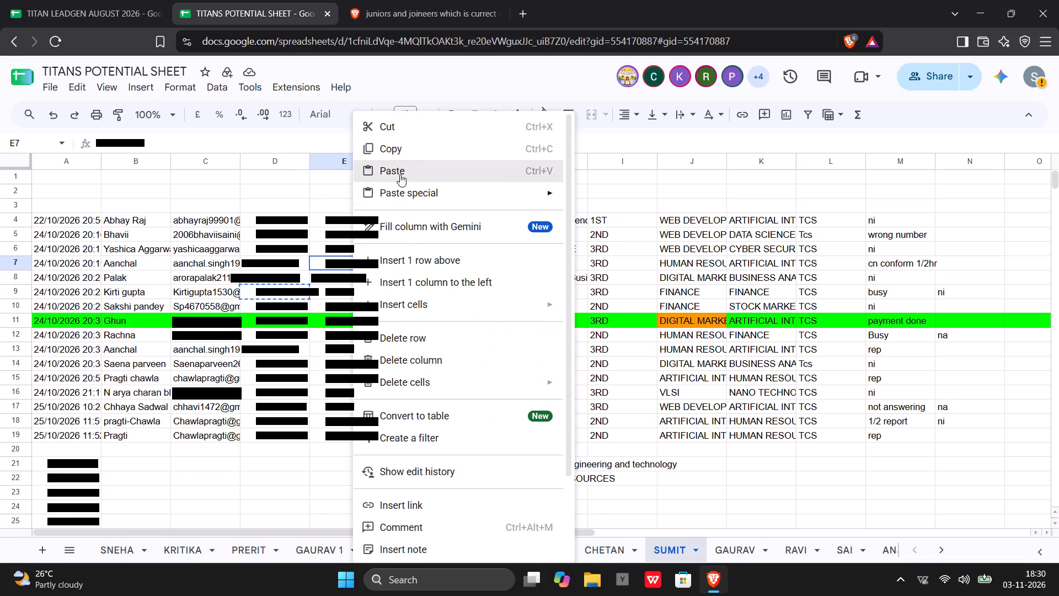
Copy the contents of cell E7 for the row 7 lead.
click(405, 147)
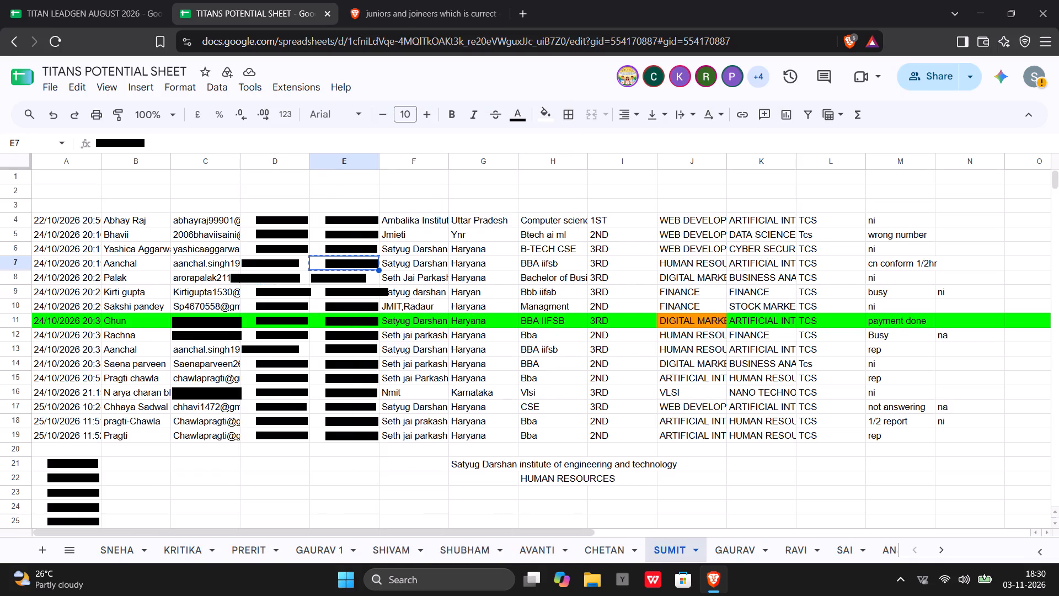
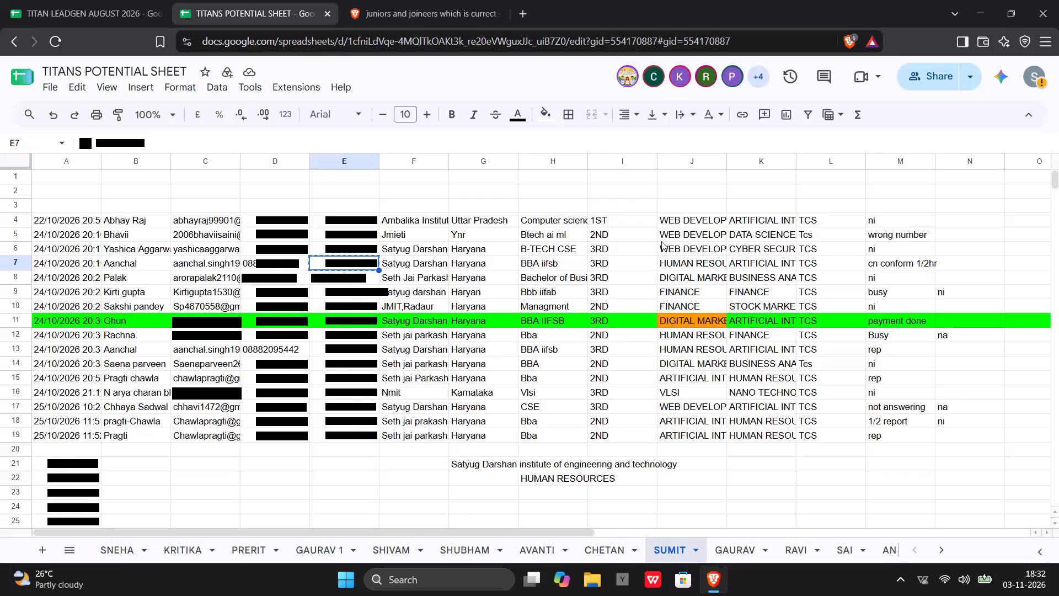
Enter the follow-up remark "financial issue" in cell N7 for the row 7 lead.
click(960, 265)
key(n)
key(i)
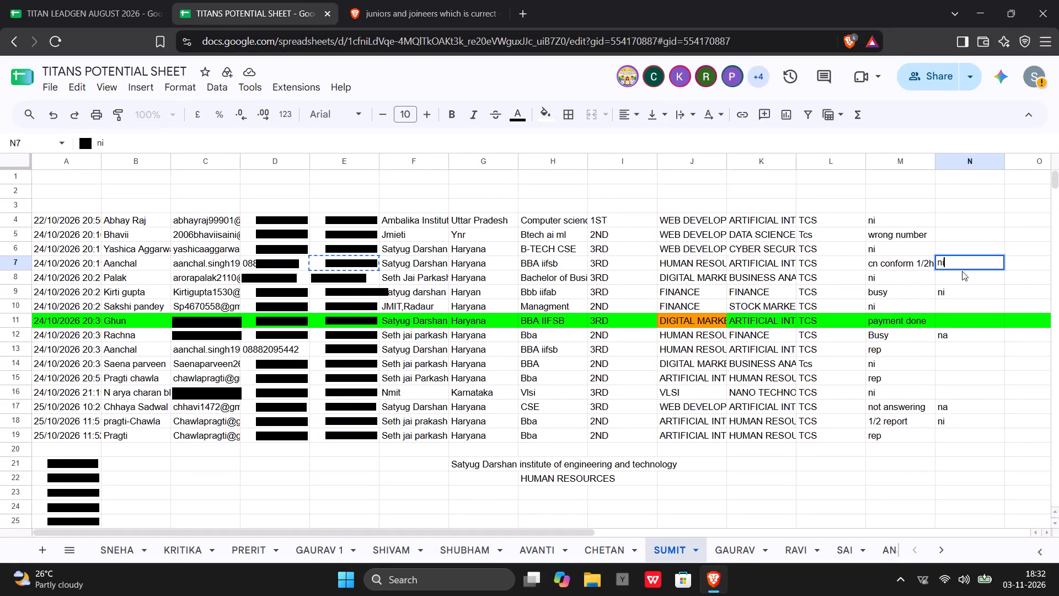
key(BackSpace)
key(BackSpace)
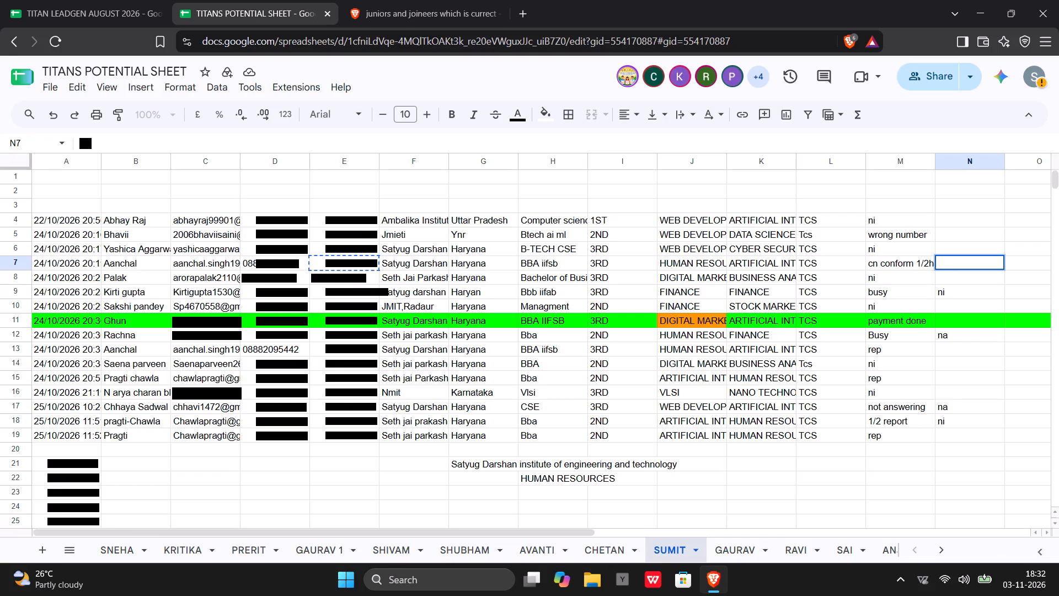
text(financial)
key(space)
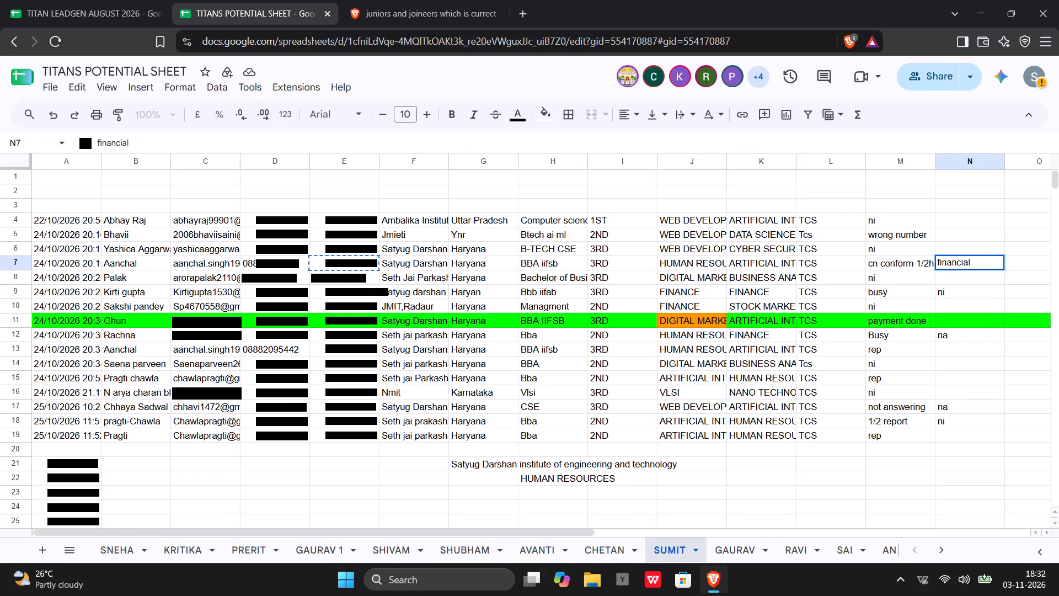
text(issue)
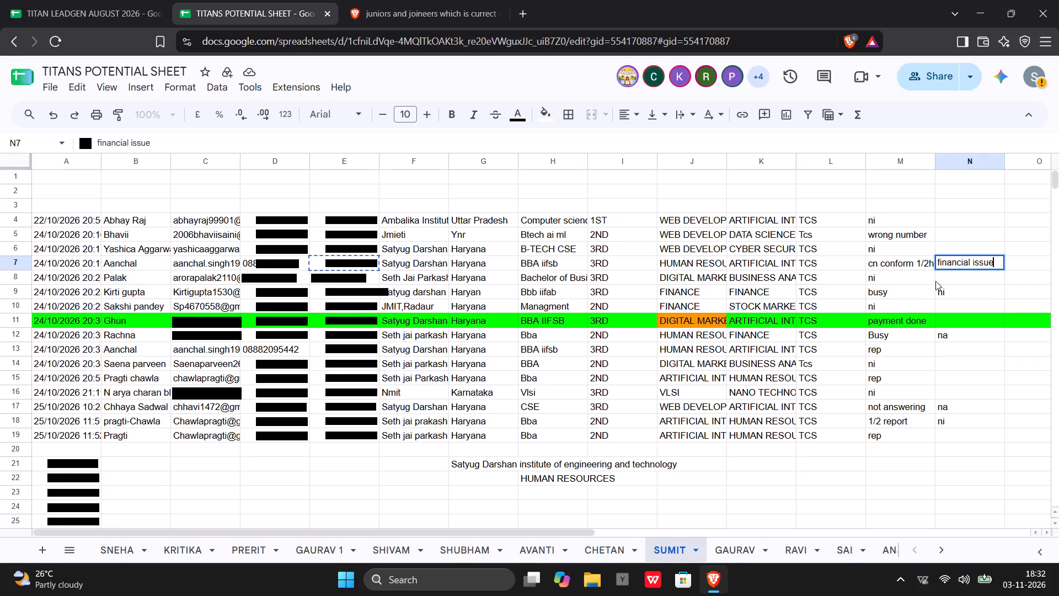
click(951, 244)
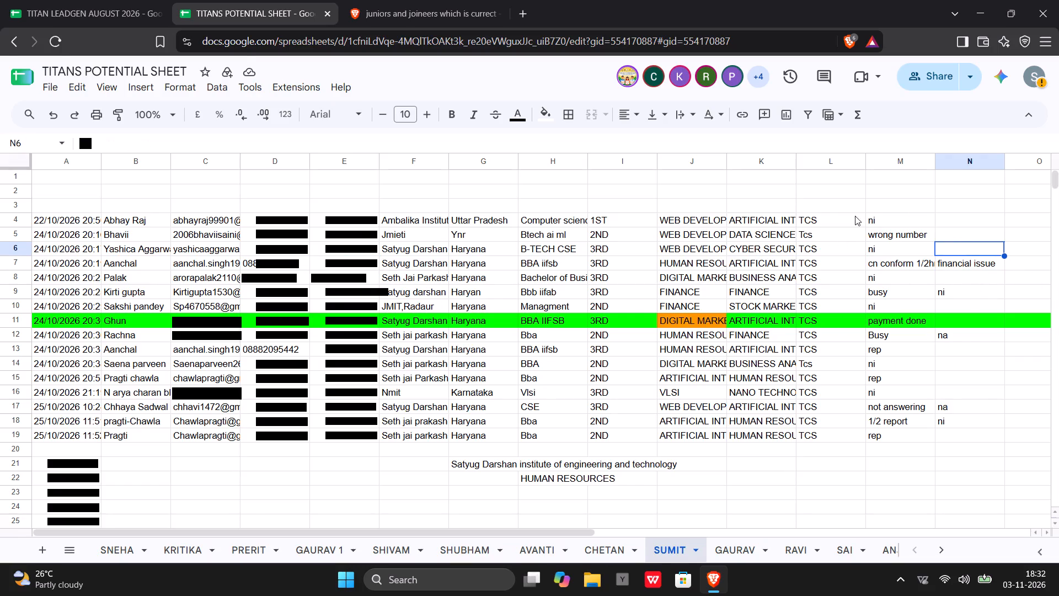
Look through the remaining leads and their remarks further down the SUMIT sheet, as far as the last entries ending at row 135.
scroll(934, 366, down, 2)
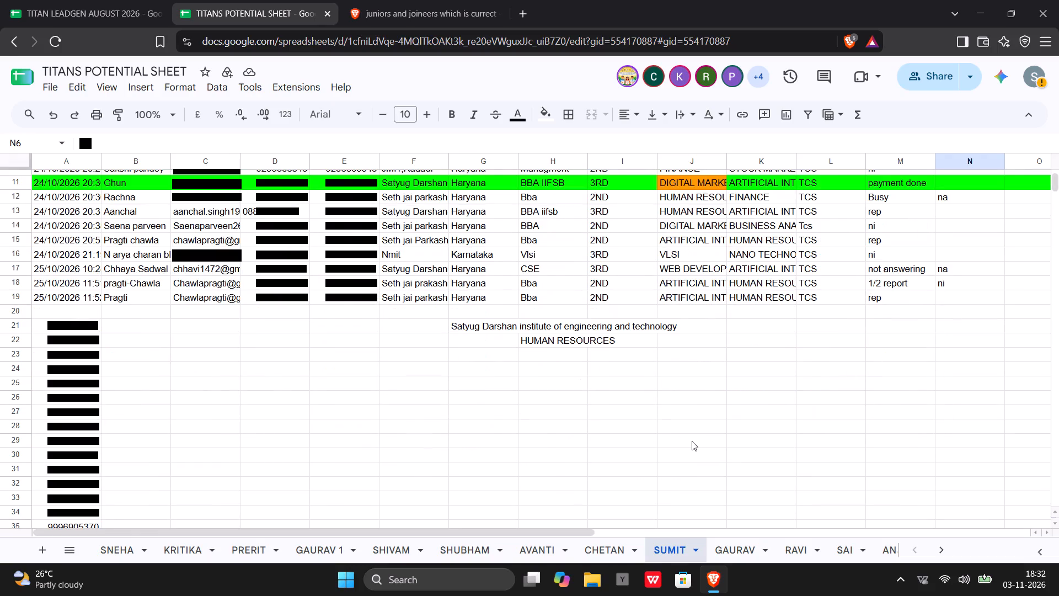
click(692, 441)
scroll(693, 414, down, 2)
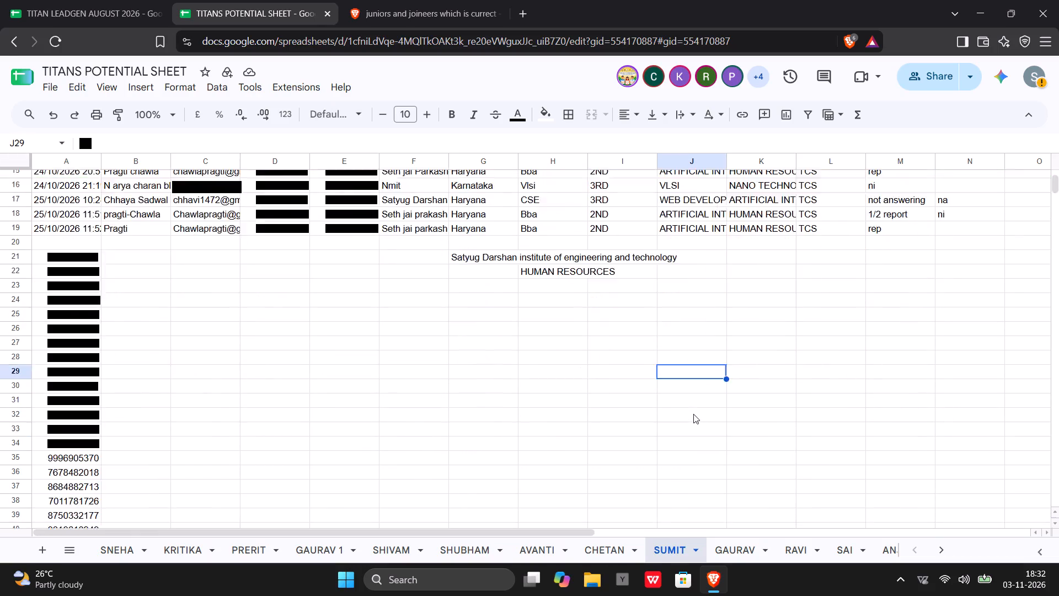
scroll(693, 414, down, 5)
click(693, 414)
scroll(693, 414, down, 11)
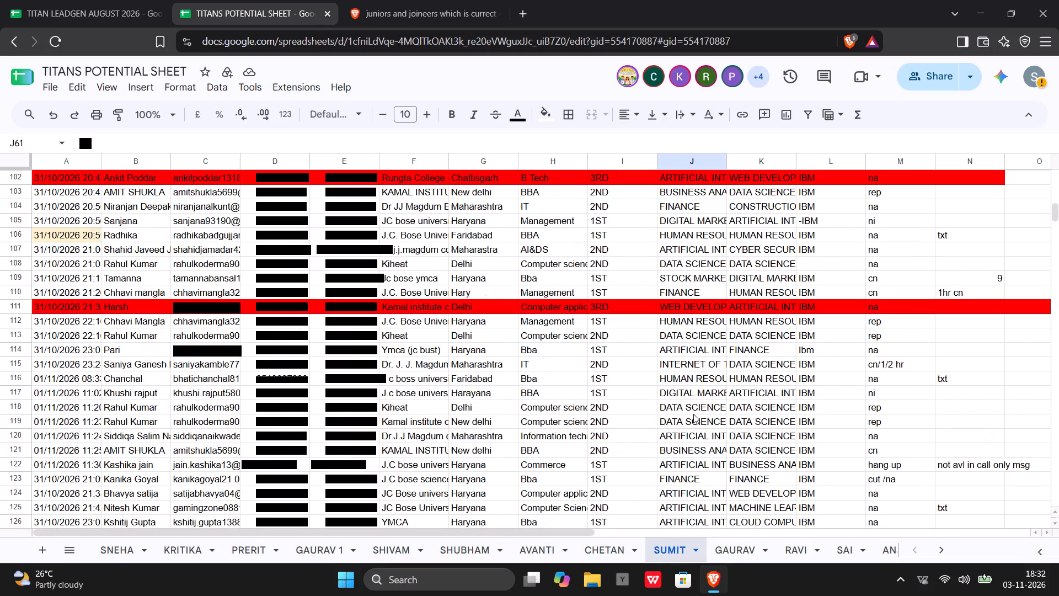
scroll(693, 414, down, 1)
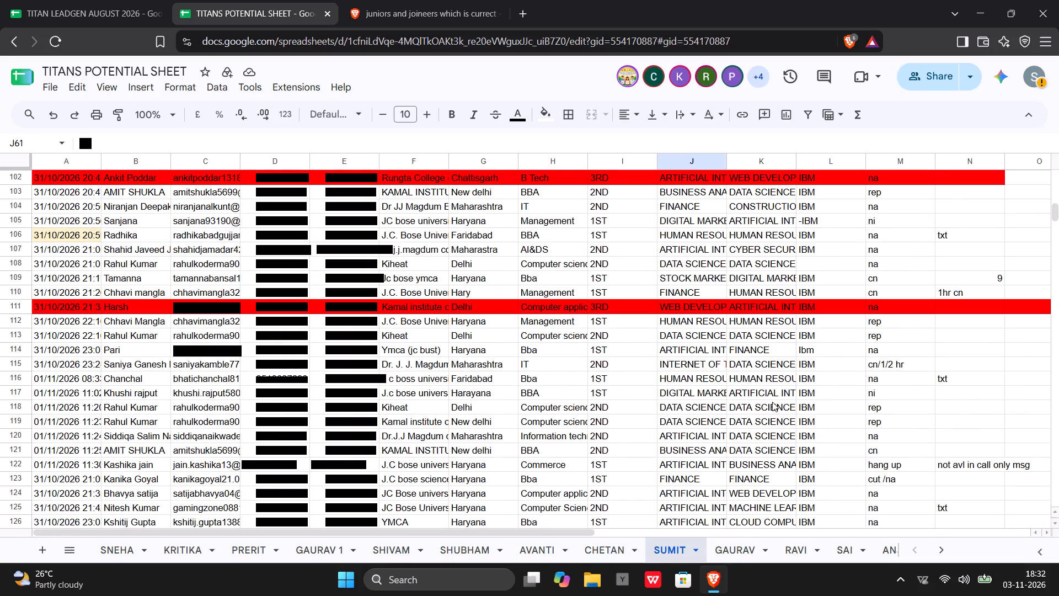
scroll(772, 402, down, 7)
scroll(772, 402, up, 3)
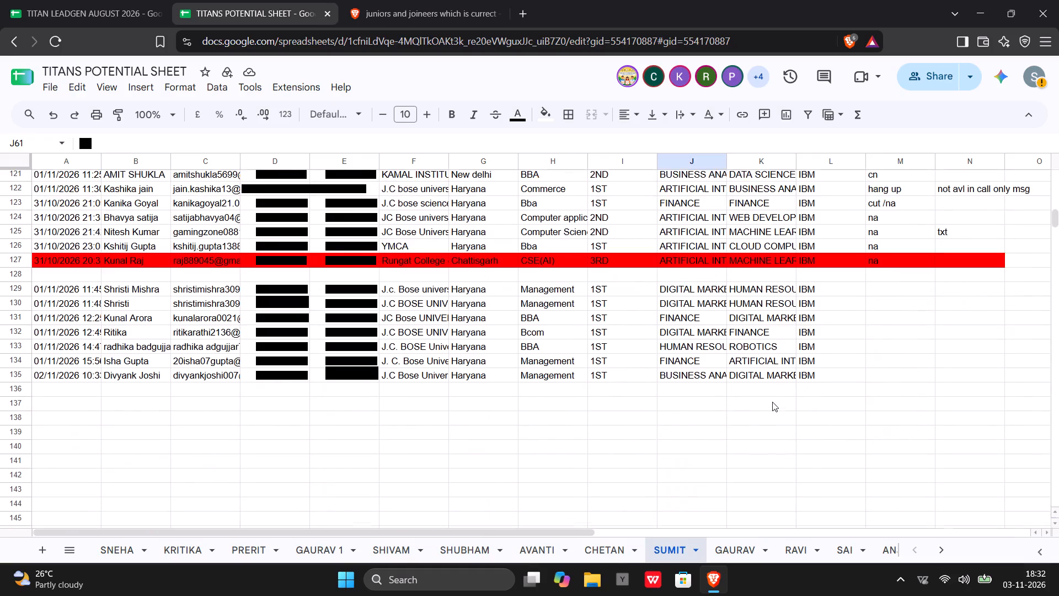
scroll(772, 402, up, 1)
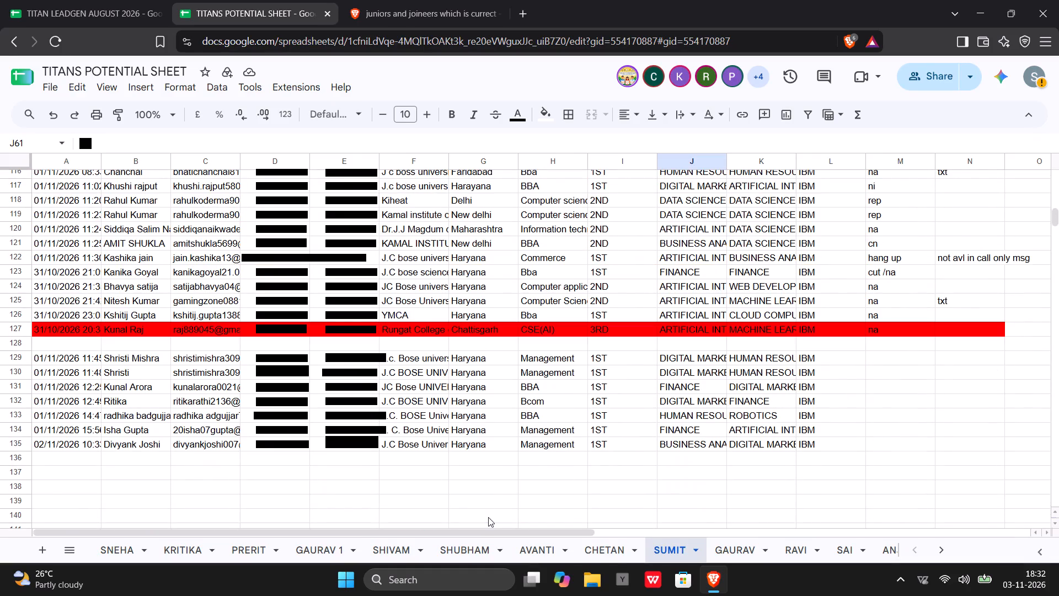
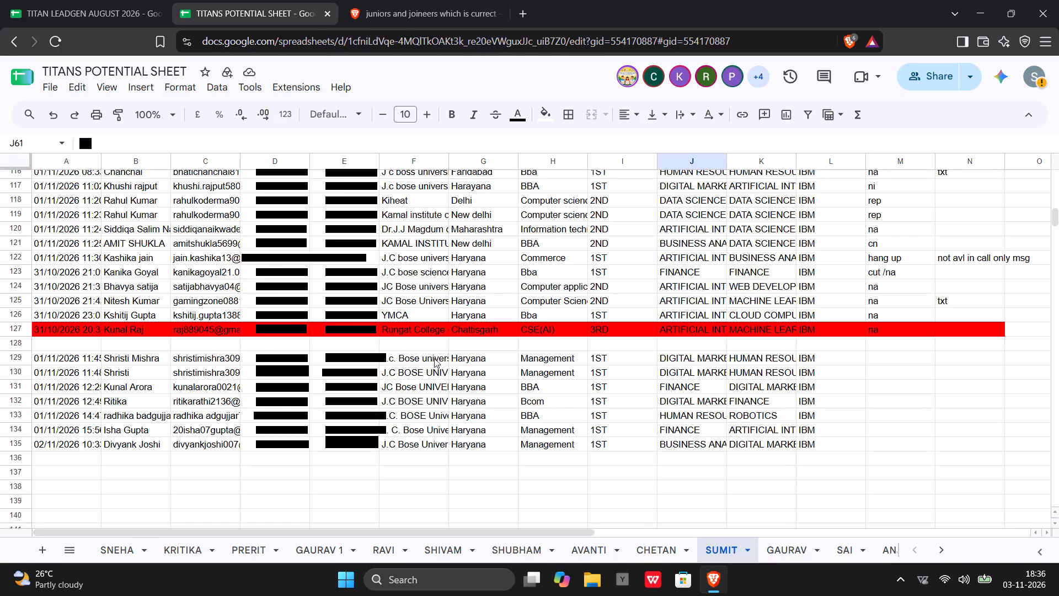
Copy the row 129 lead's contact entry from column D, and the same lead's name from column B.
right_click(297, 361)
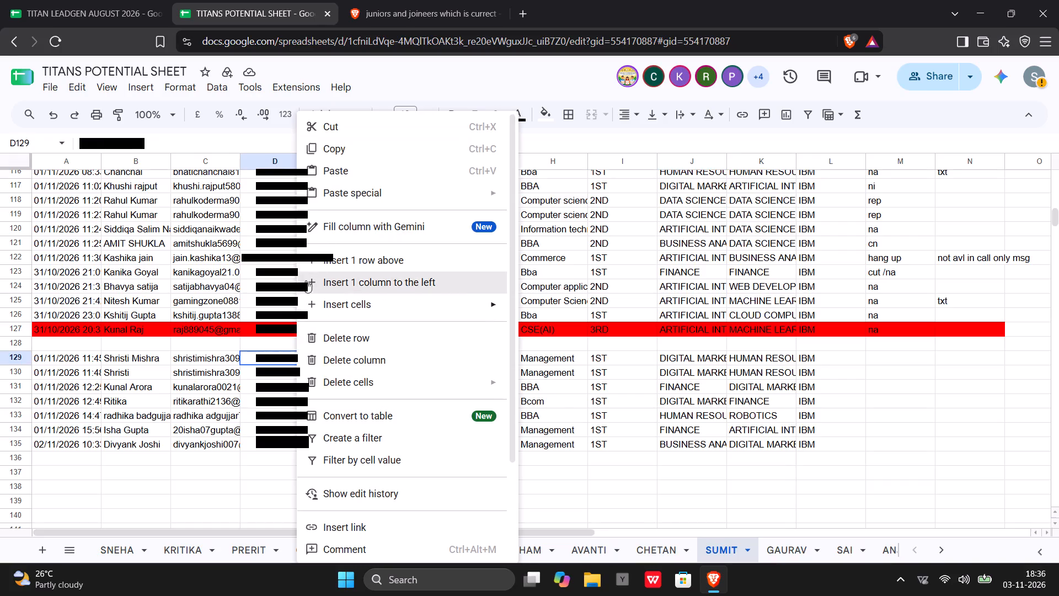
click(347, 152)
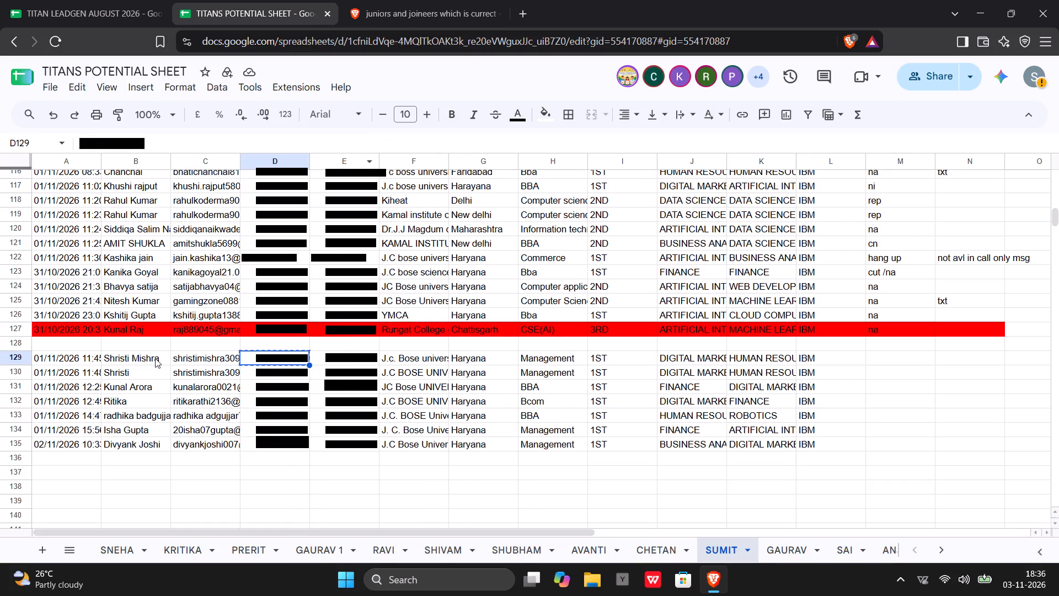
right_click(155, 358)
click(222, 153)
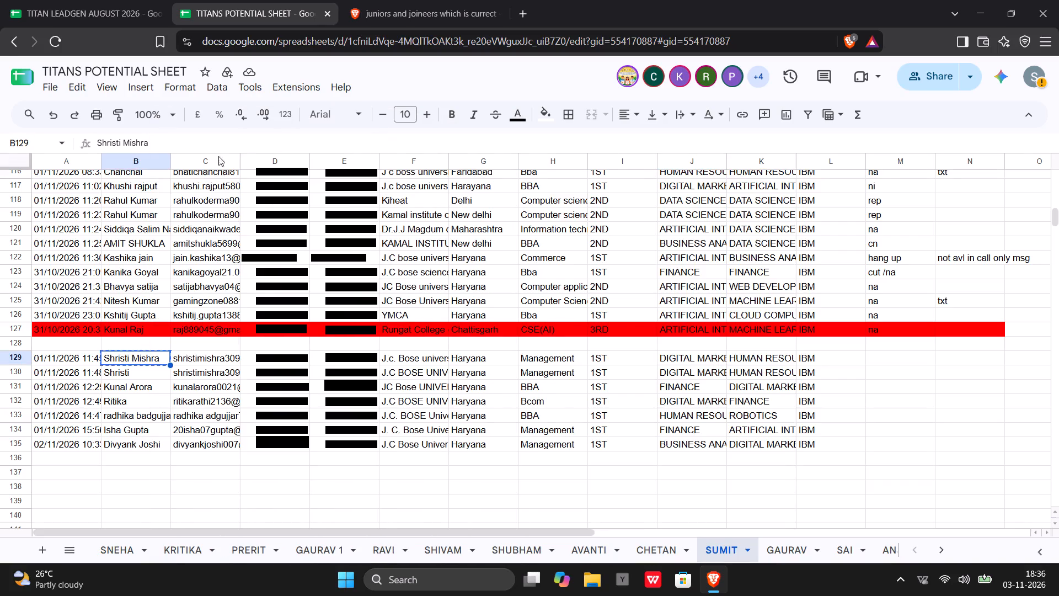
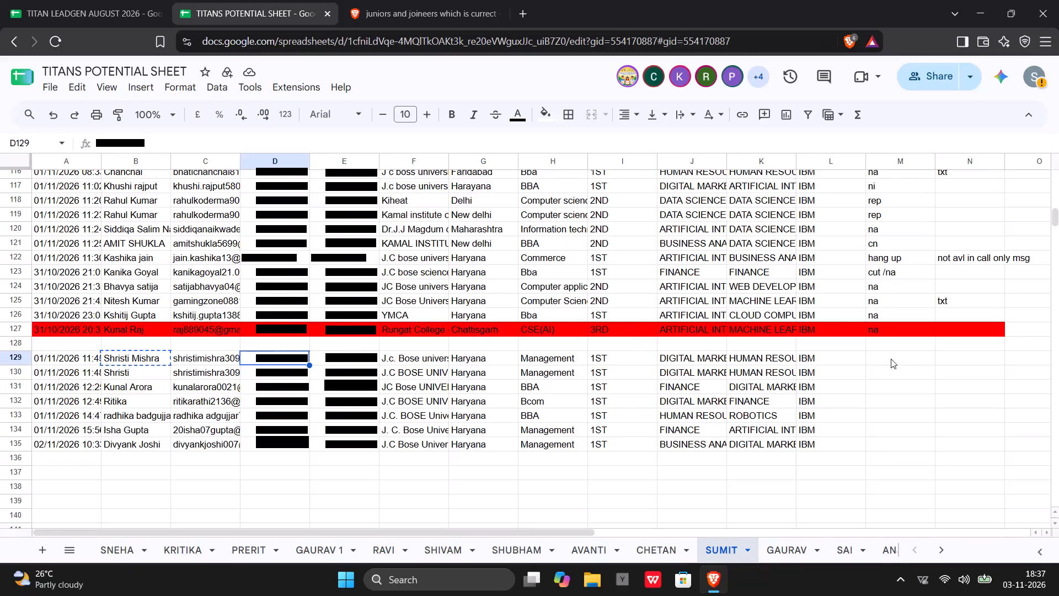
Enter the status "na/txt" in column M for the lead in row 129.
click(891, 359)
key(n)
key(a)
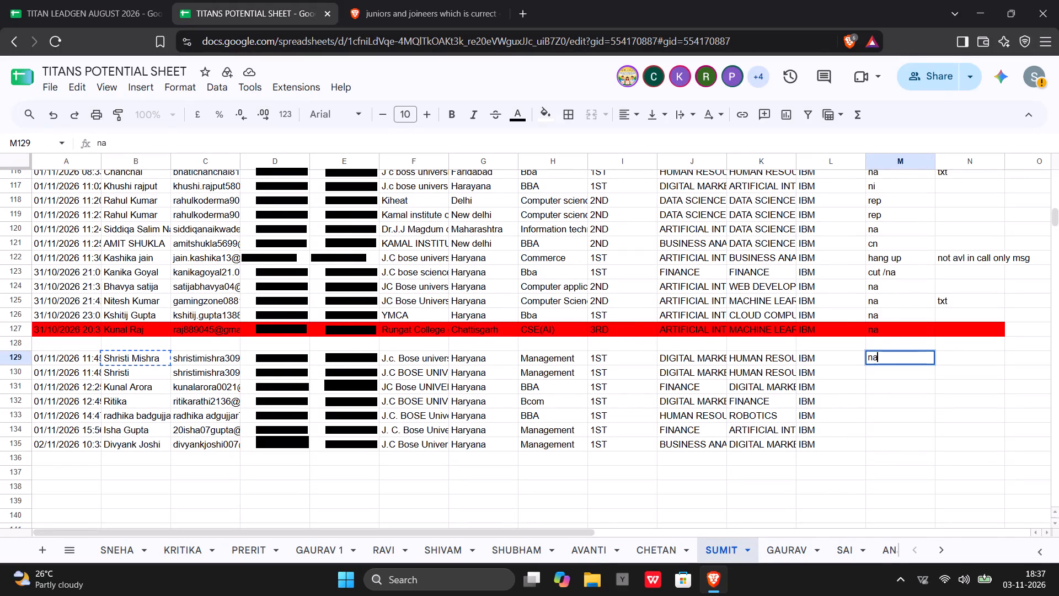
key(slash)
key(t)
text(xt)
Copy the row 129 lead's name from column B, and the same lead's DIGITAL MARKETING entry from column J.
right_click(125, 360)
click(175, 141)
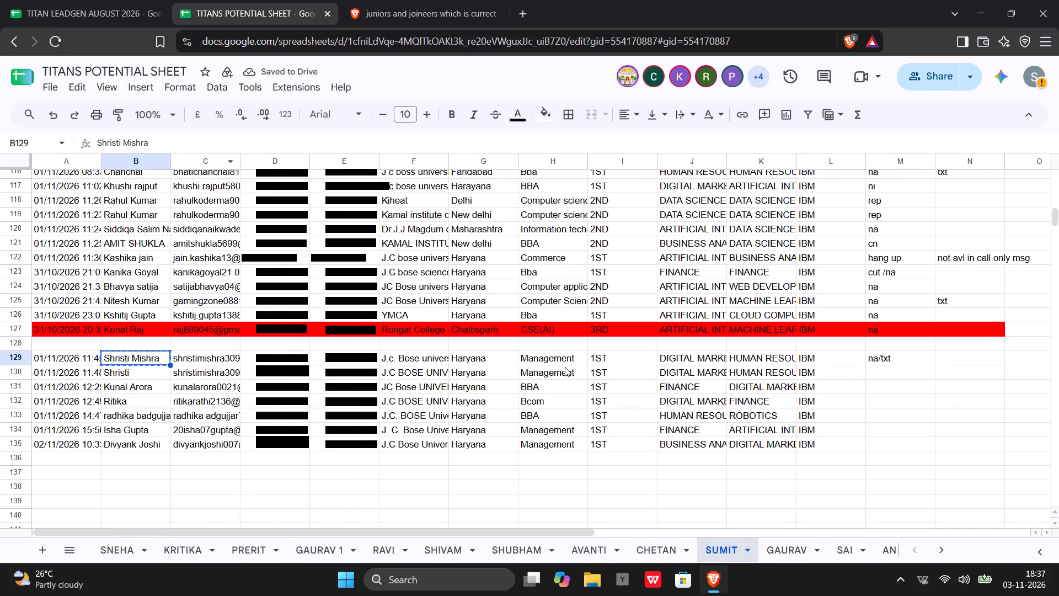
right_click(687, 358)
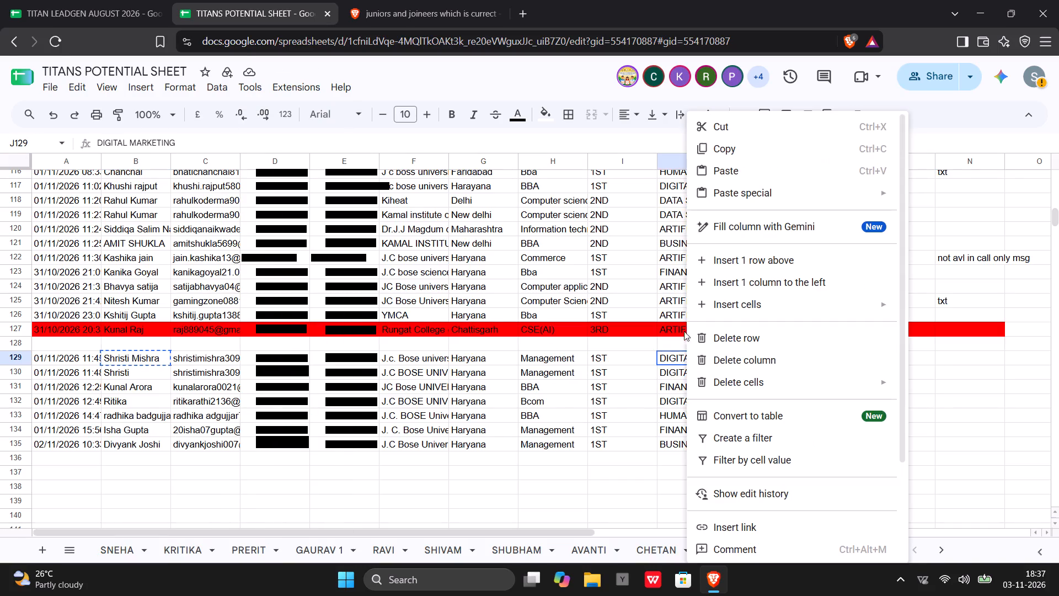
click(728, 148)
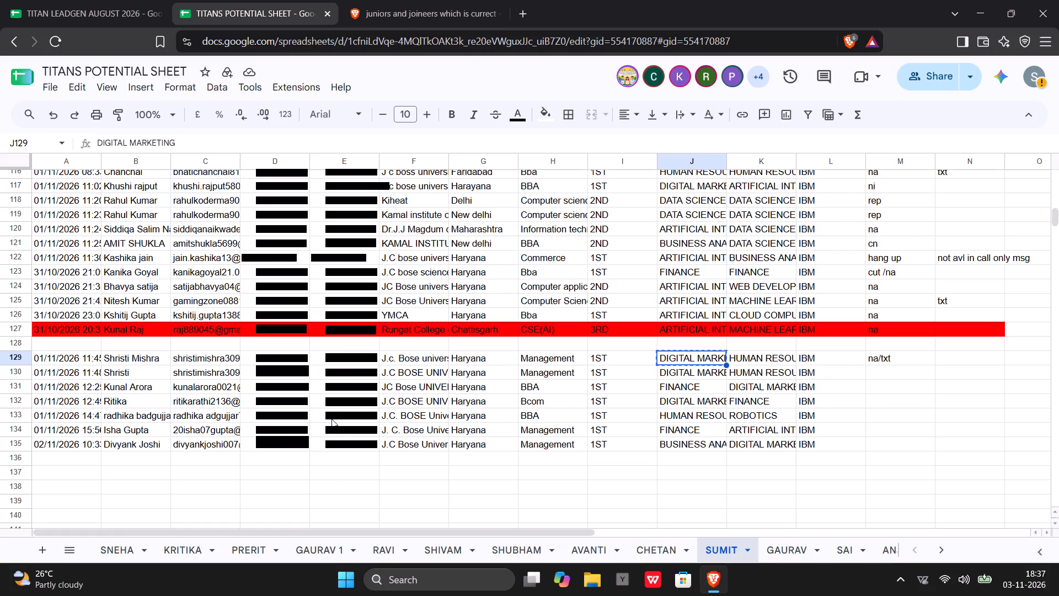
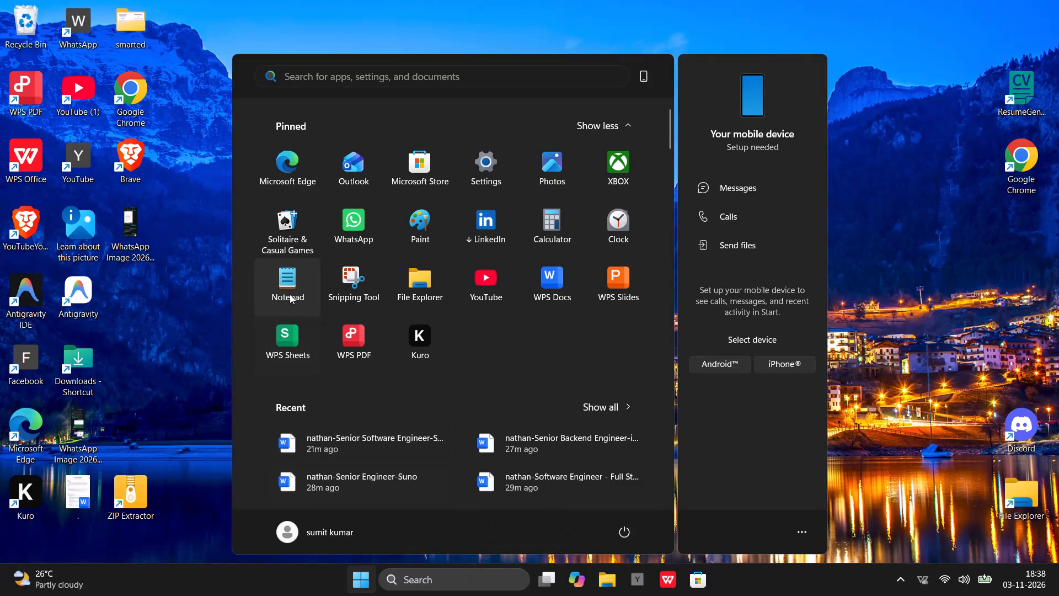
Open Notepad and copy the line "I tried to contact you, but I couldn't reach you" from the Hello note.
click(288, 289)
scroll(413, 298, down, 17)
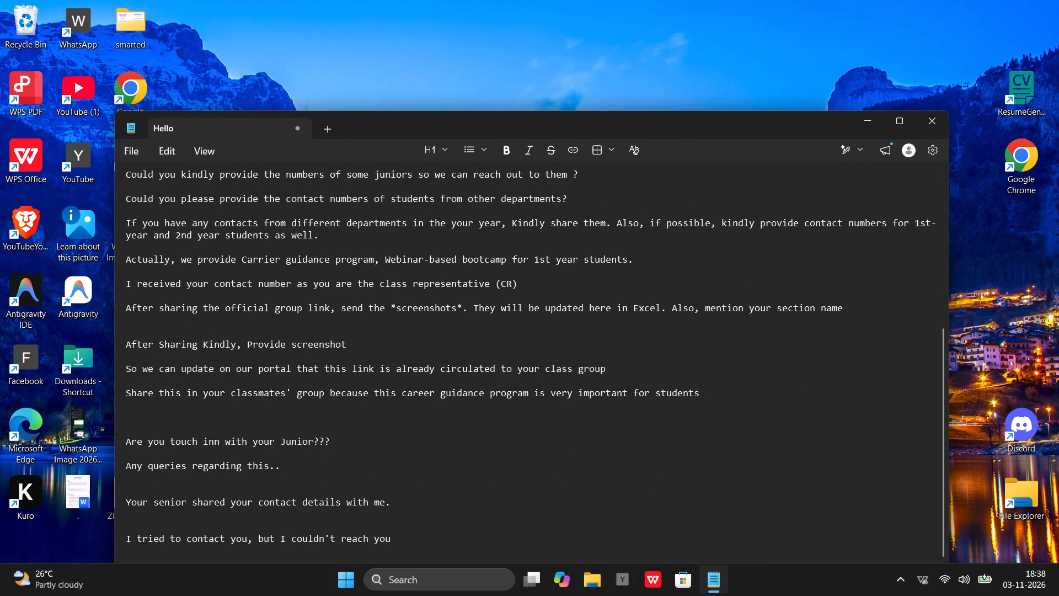
drag(397, 540, 397, 529)
key(ctrl+c)
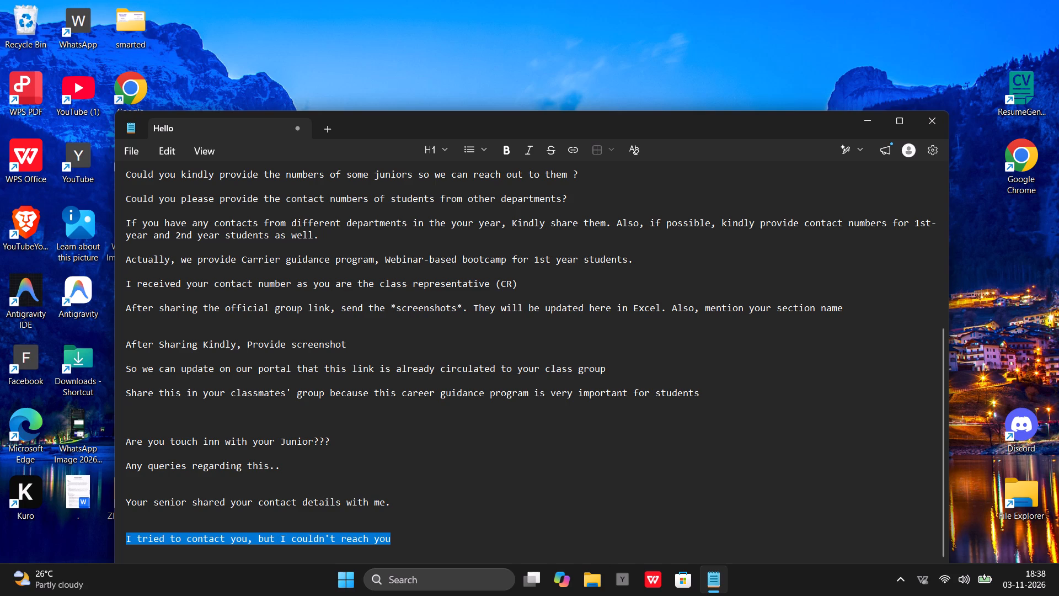
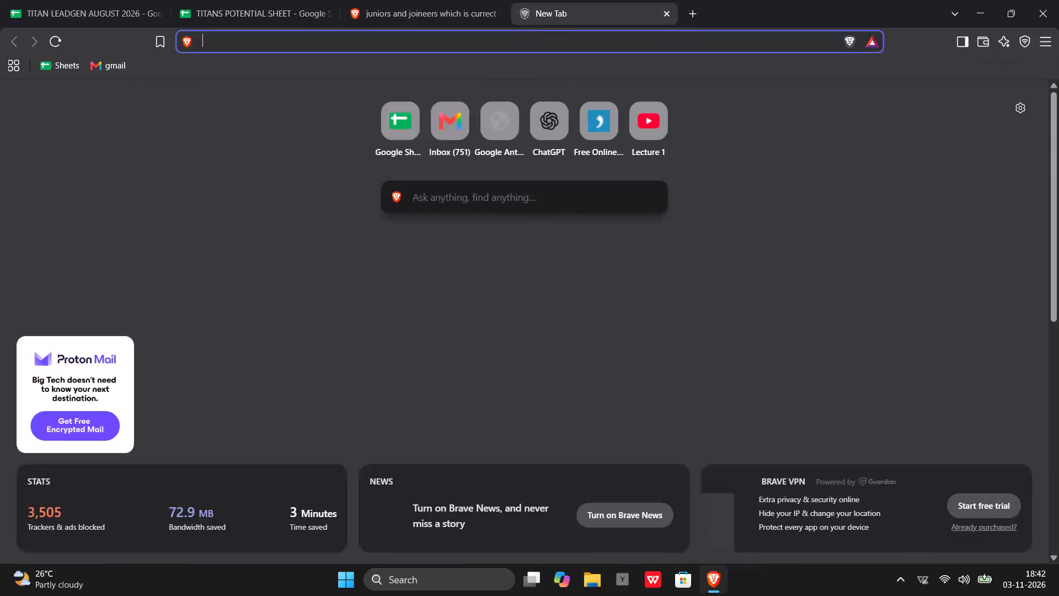
Search the web for "scholarship up" and copy the word "Scholarship" from the title of the first UP Government result.
click(518, 42)
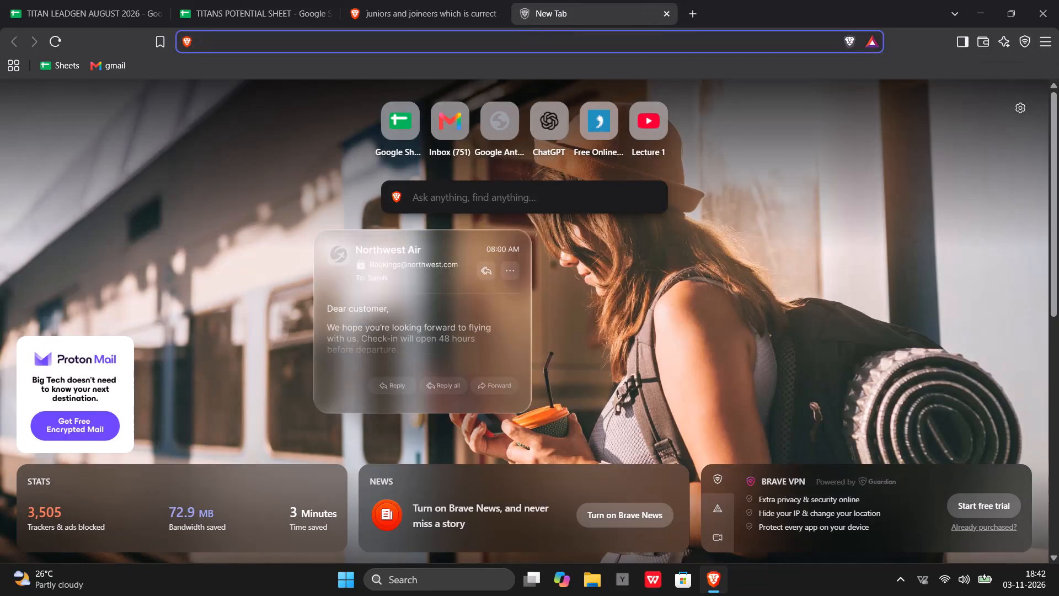
text(scholarshi)
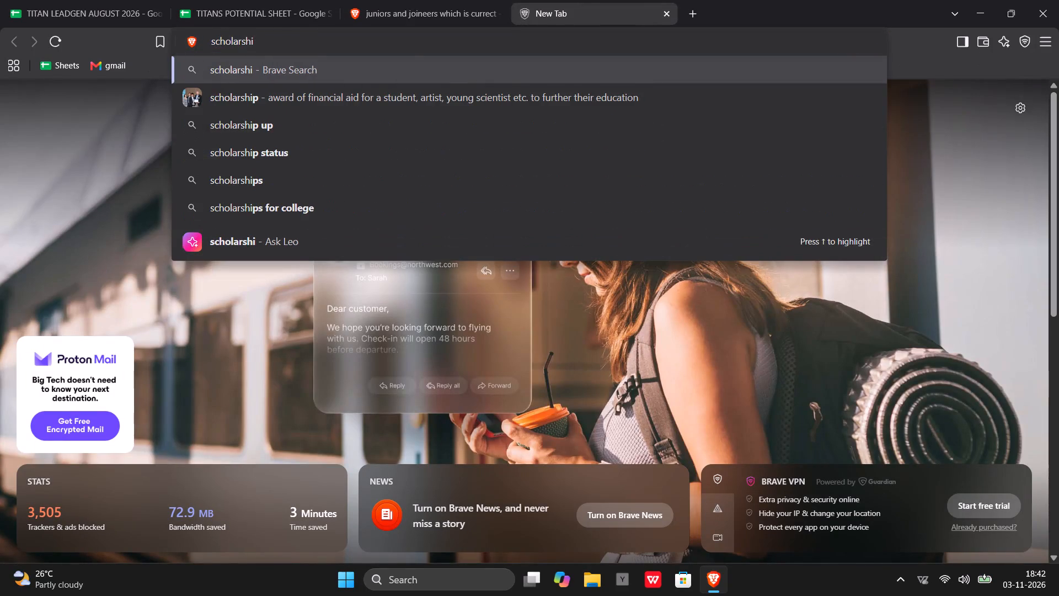
click(238, 126)
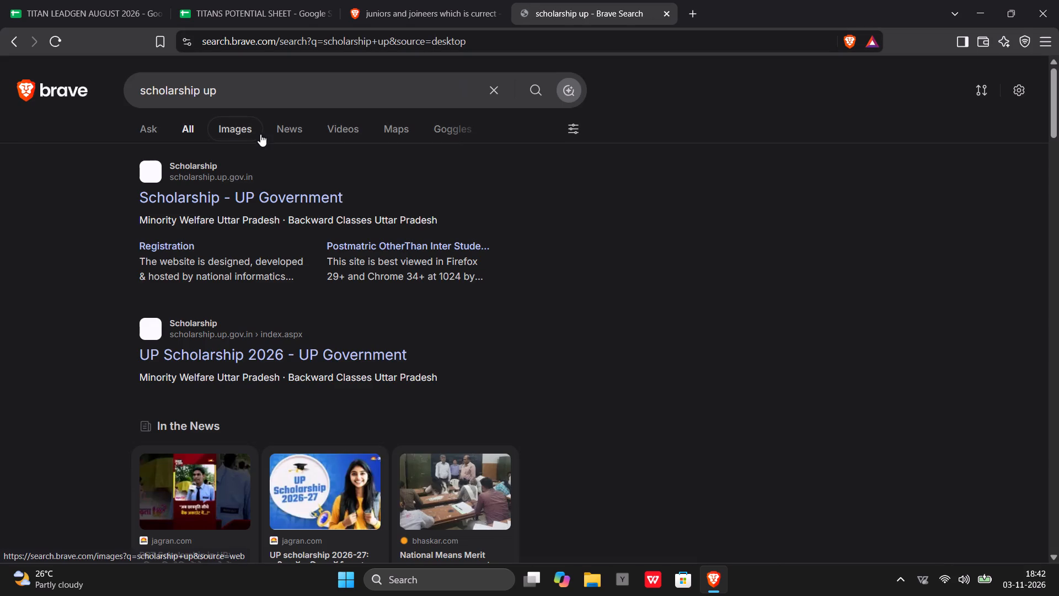
drag(132, 200, 215, 189)
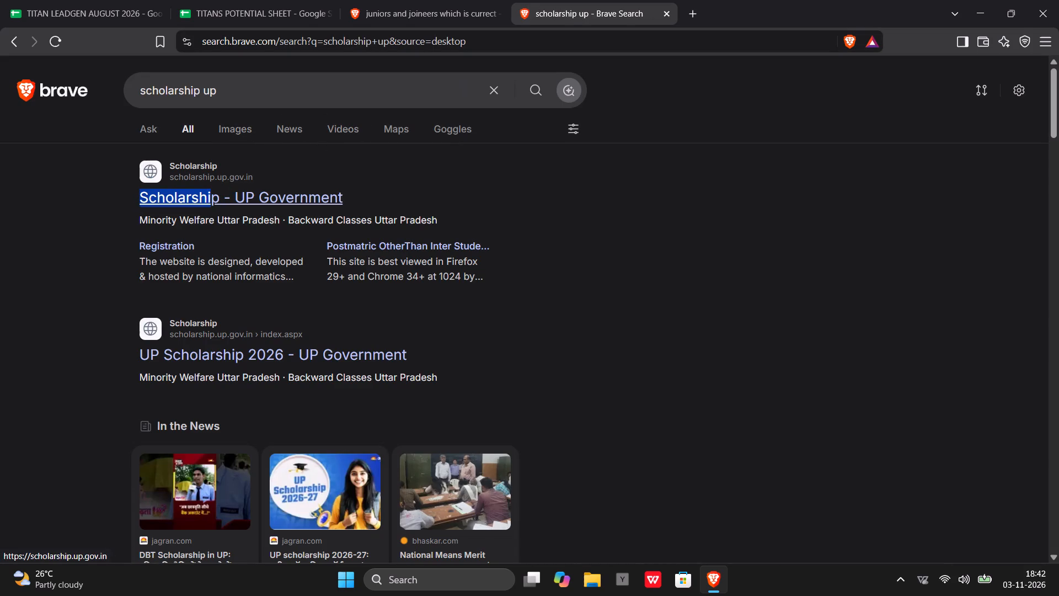
drag(215, 189, 218, 192)
right_click(216, 194)
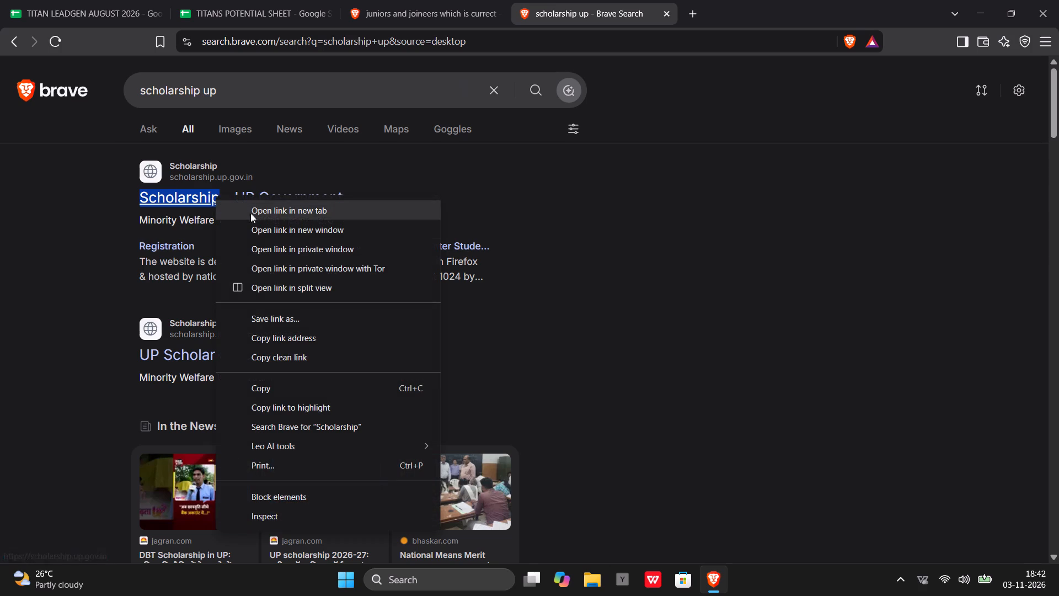
click(298, 392)
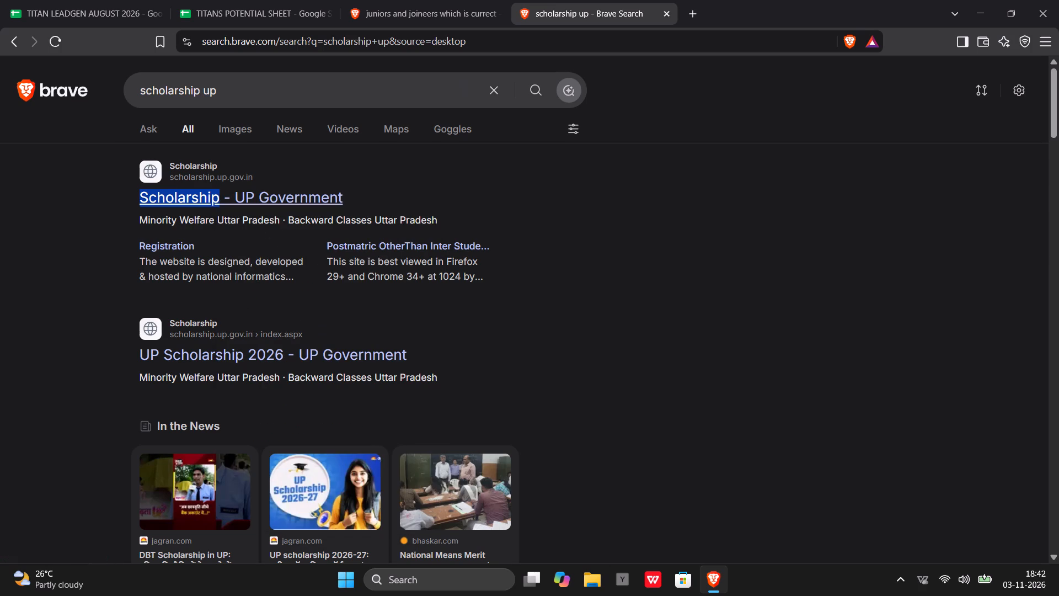
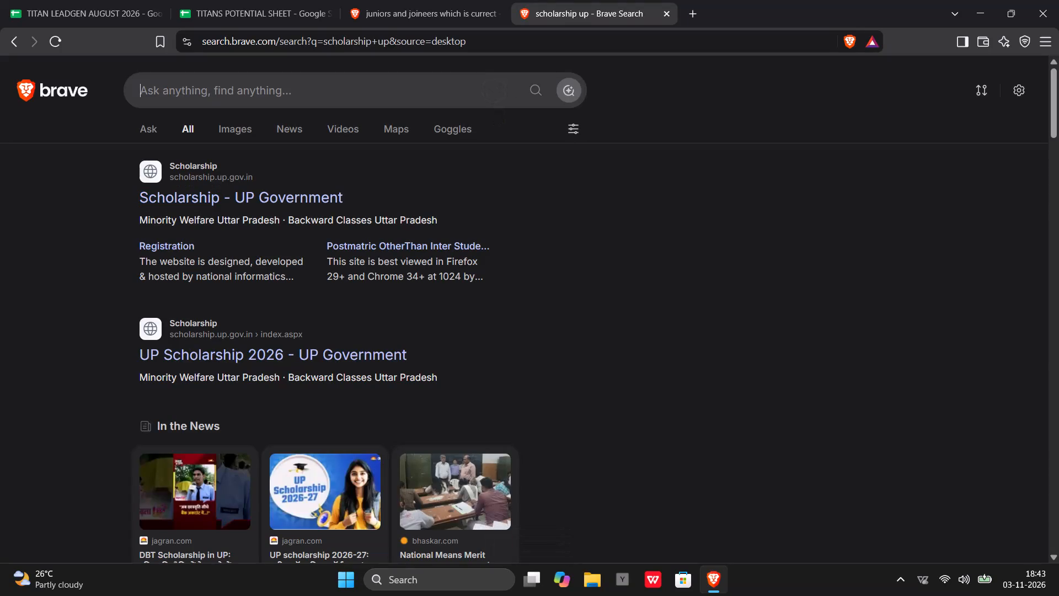
Search the web for "complete" and copy the headword "complete" from the dictionary entry in the results.
click(301, 99)
text(complet)
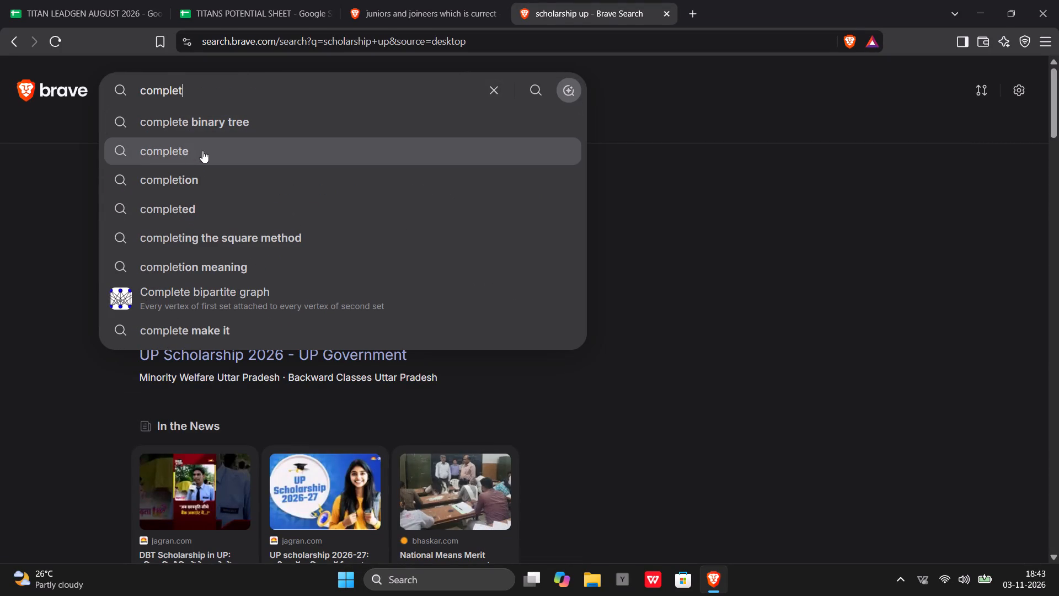
drag(202, 151, 140, 153)
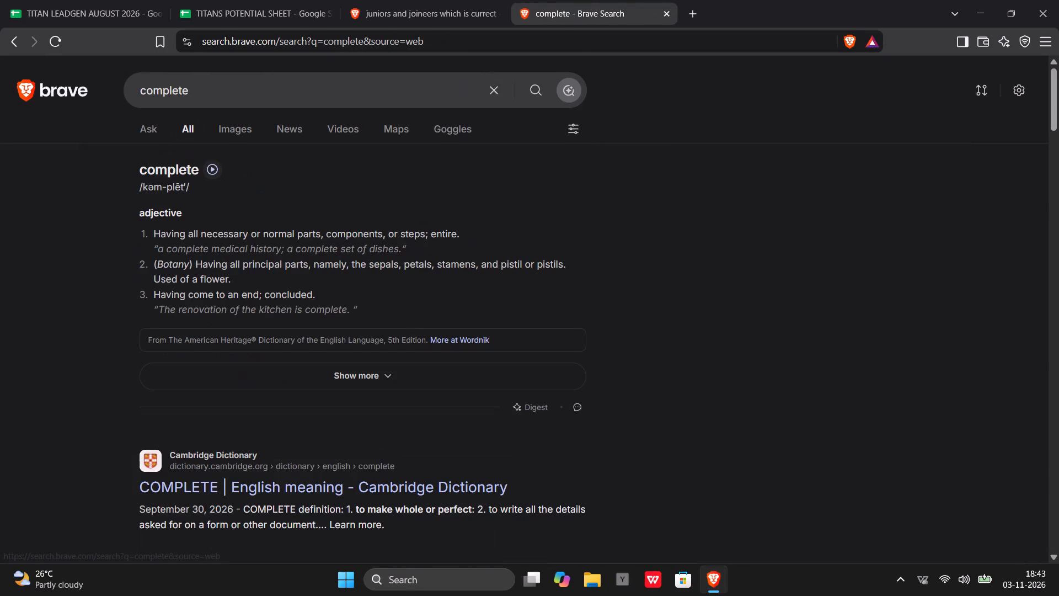
drag(201, 169, 138, 172)
right_click(154, 174)
click(180, 185)
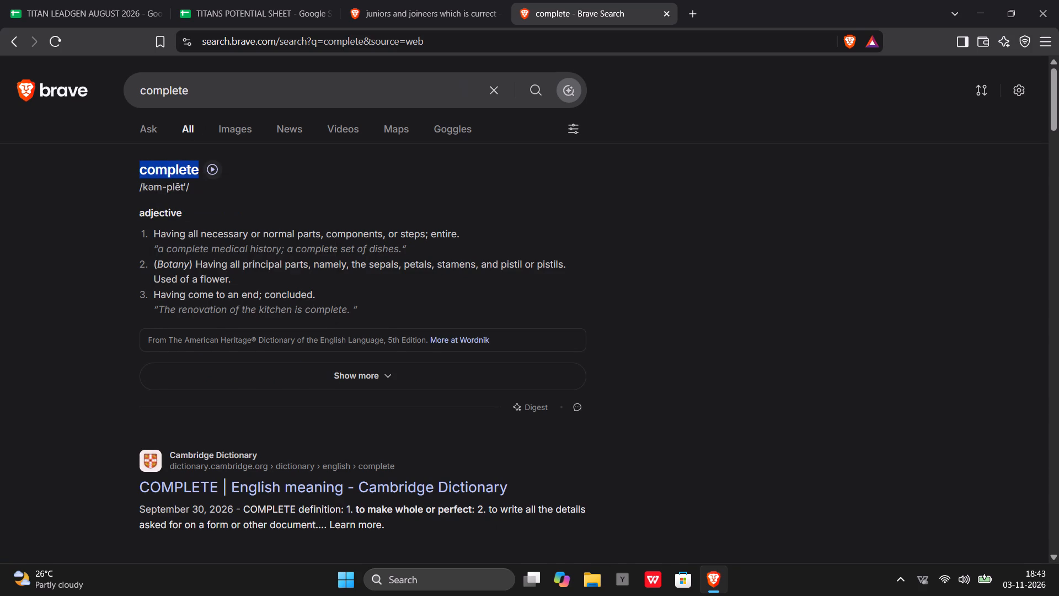
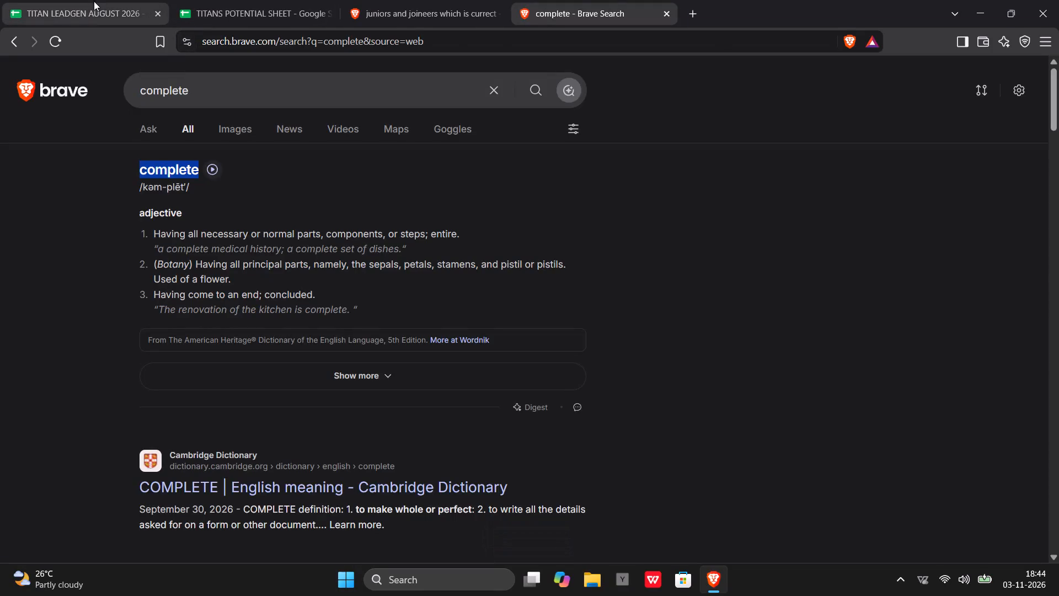
Switch back to the TITAN LEADGEN AUGUST 2026 spreadsheet and find the lead on the SUMIT sheet by partial phone number.
click(96, 10)
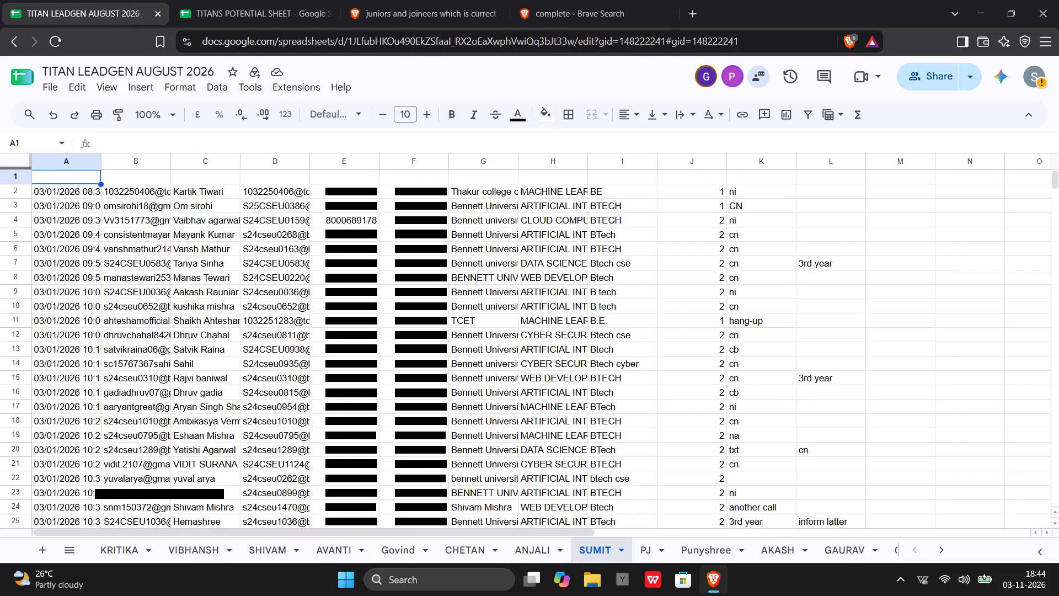
key(ctrl+f)
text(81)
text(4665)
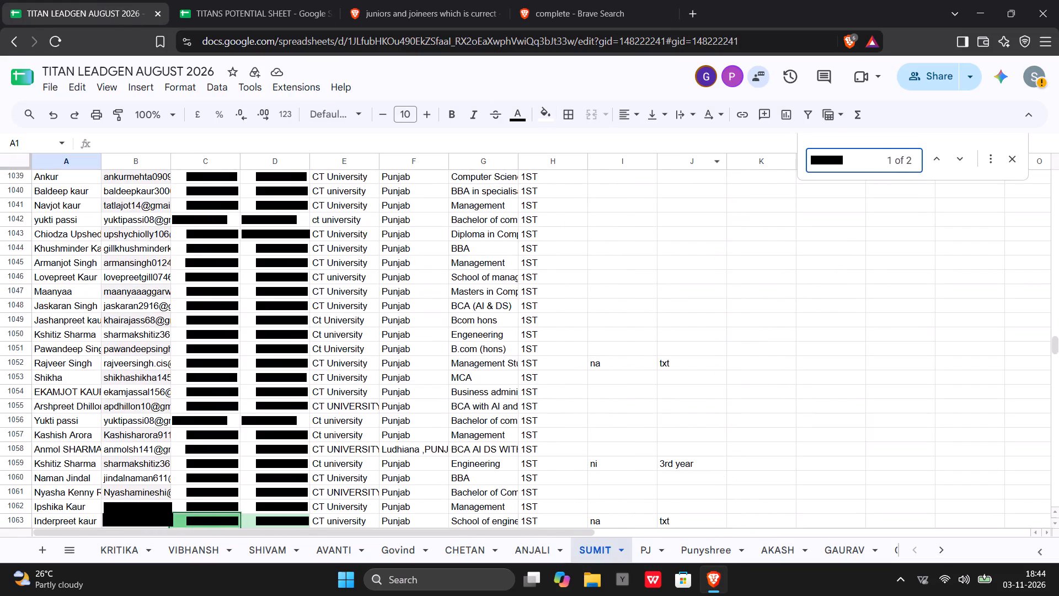
scroll(393, 333, down, 1)
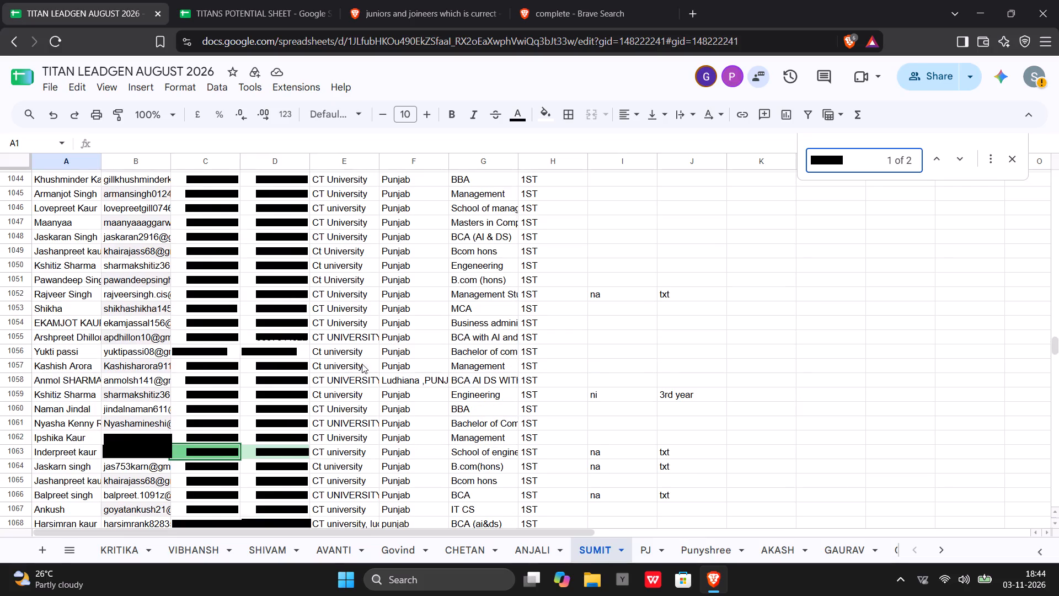
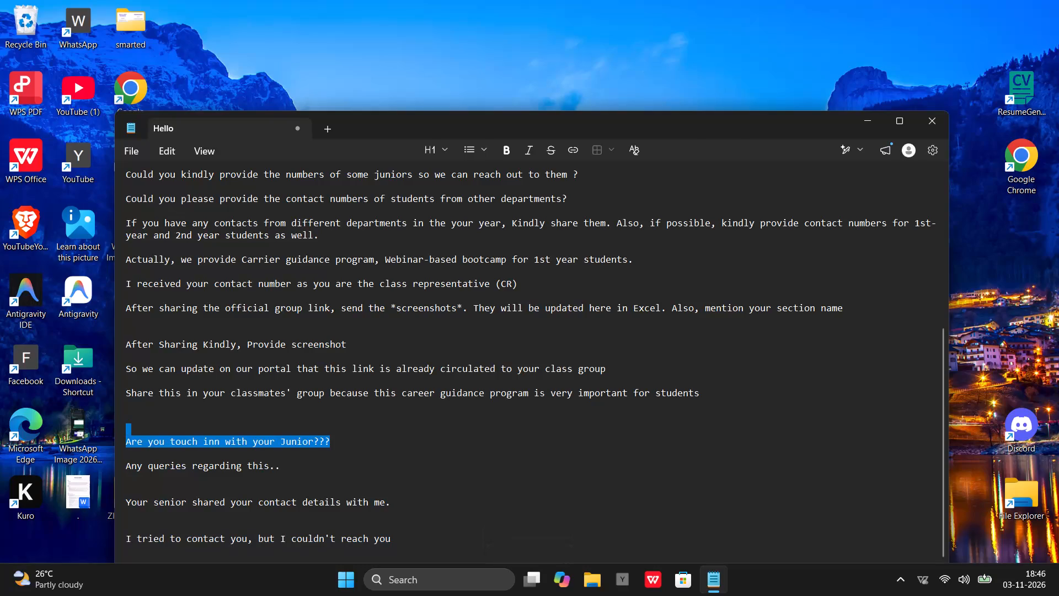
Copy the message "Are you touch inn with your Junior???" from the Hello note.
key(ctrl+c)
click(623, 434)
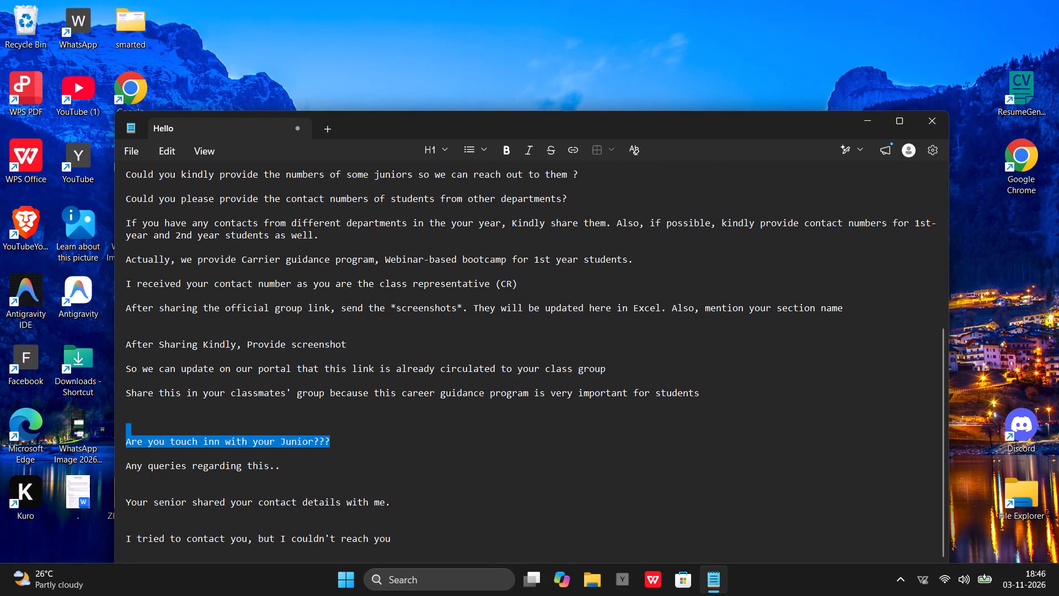
Copy the full message asking for contacts from different departments and for 1st-year and 2nd year students' numbers.
drag(320, 241, 311, 216)
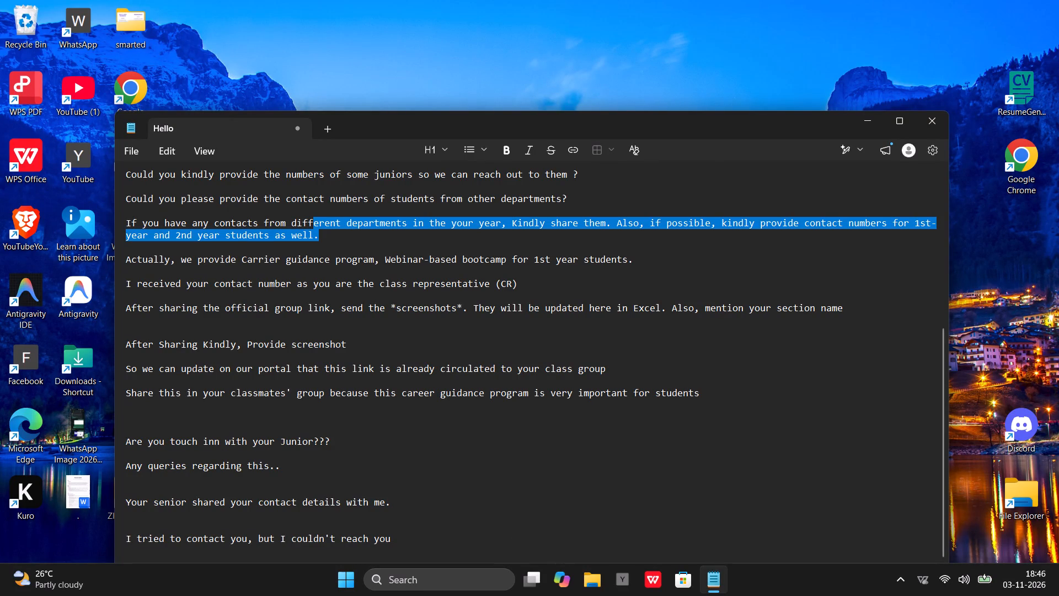
drag(311, 216, 310, 215)
key(ctrl+c)
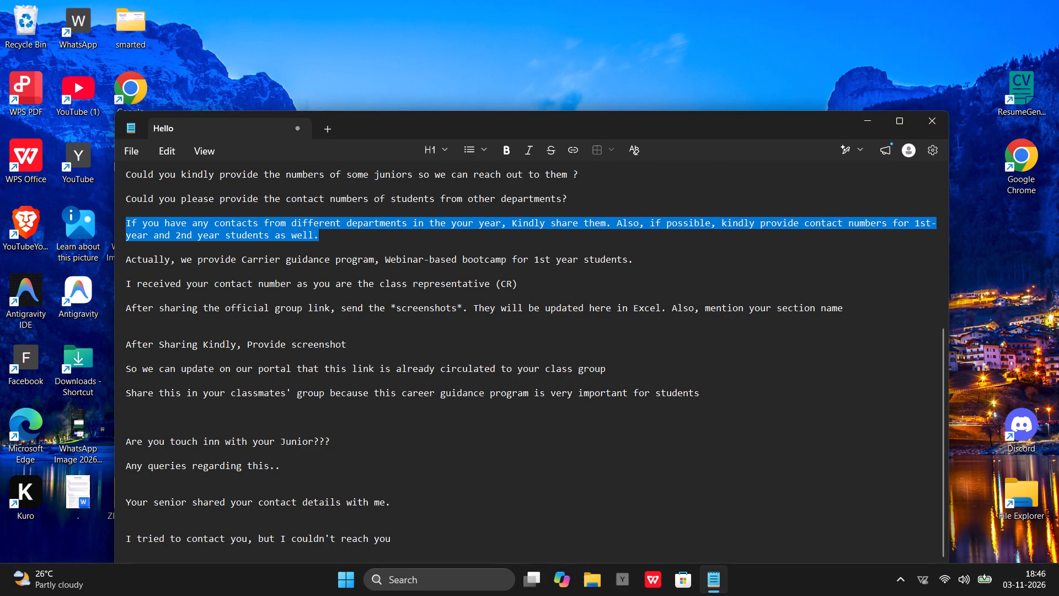